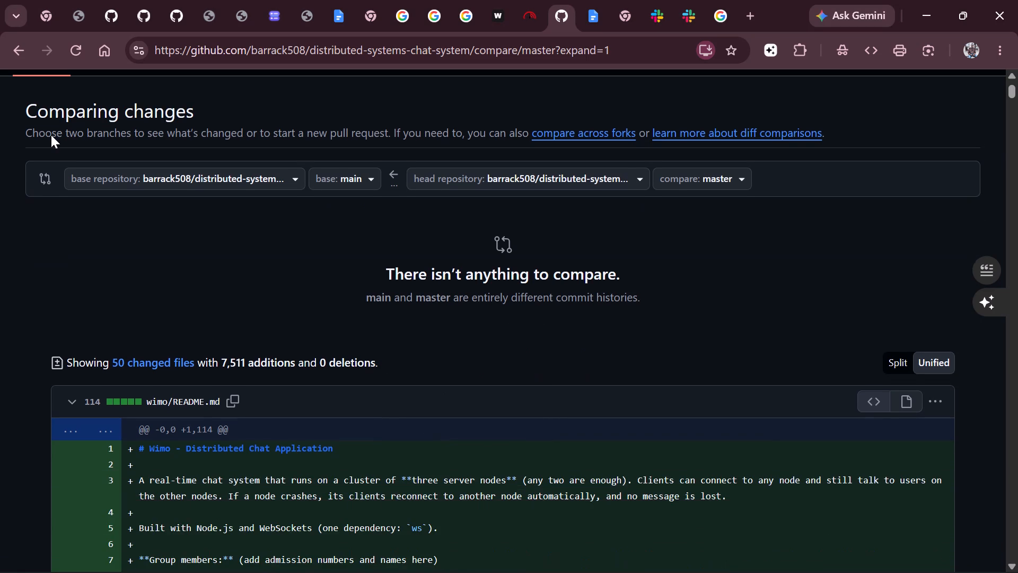
pyautogui.click(50, 134)
pyautogui.scroll(4, 50, 134)
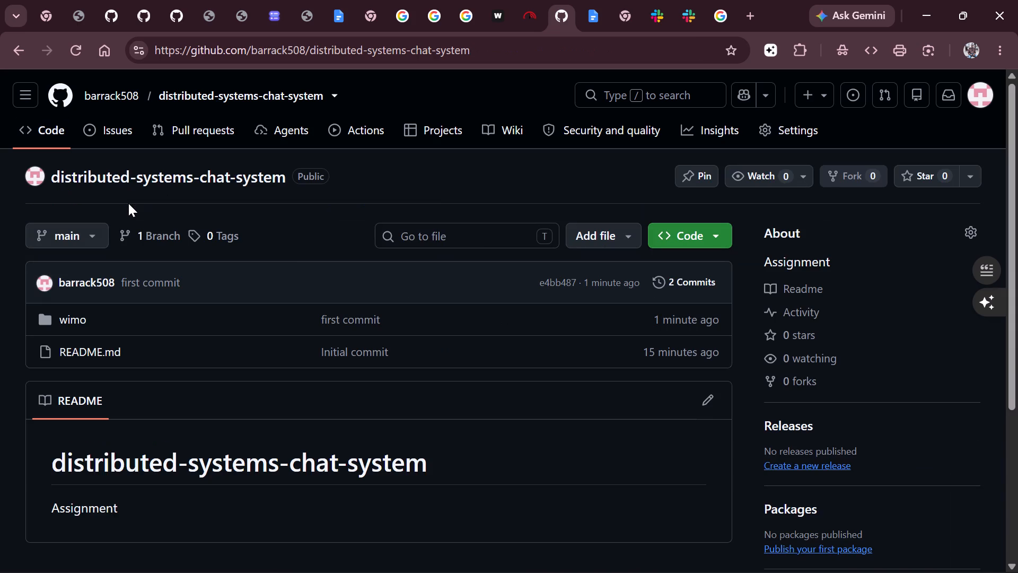
# Examine the wimo folder's files and the repository's branch list, and return to the repository root.
pyautogui.doubleClick(70, 319)
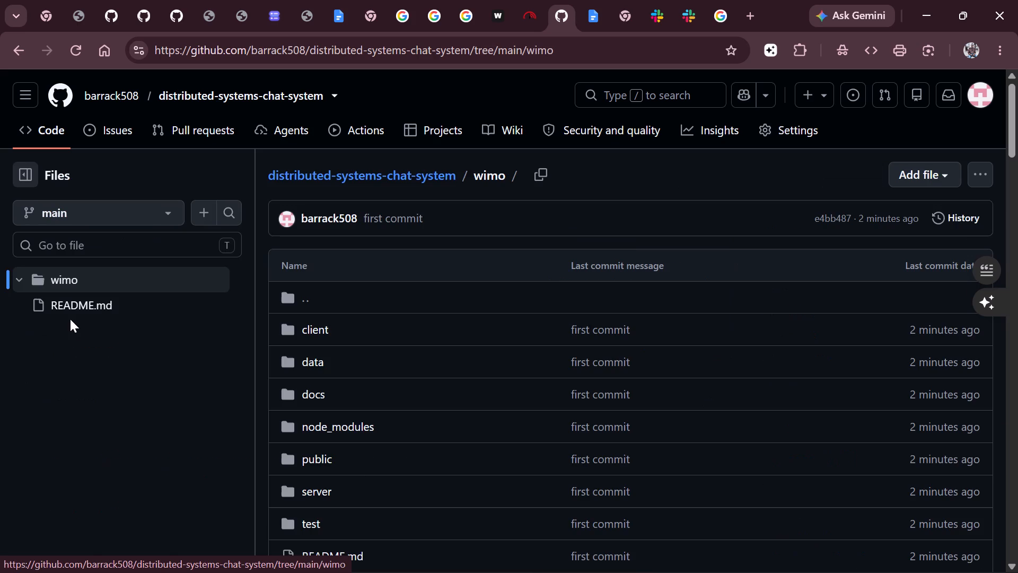
pyautogui.scroll(-3, 411, 441)
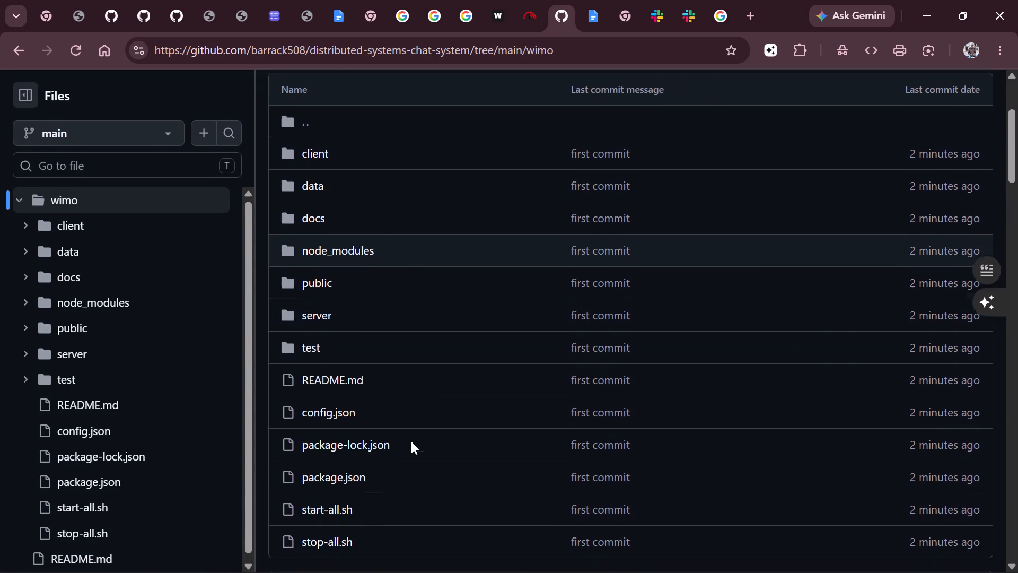
pyautogui.scroll(-2, 411, 441)
pyautogui.scroll(3, 411, 441)
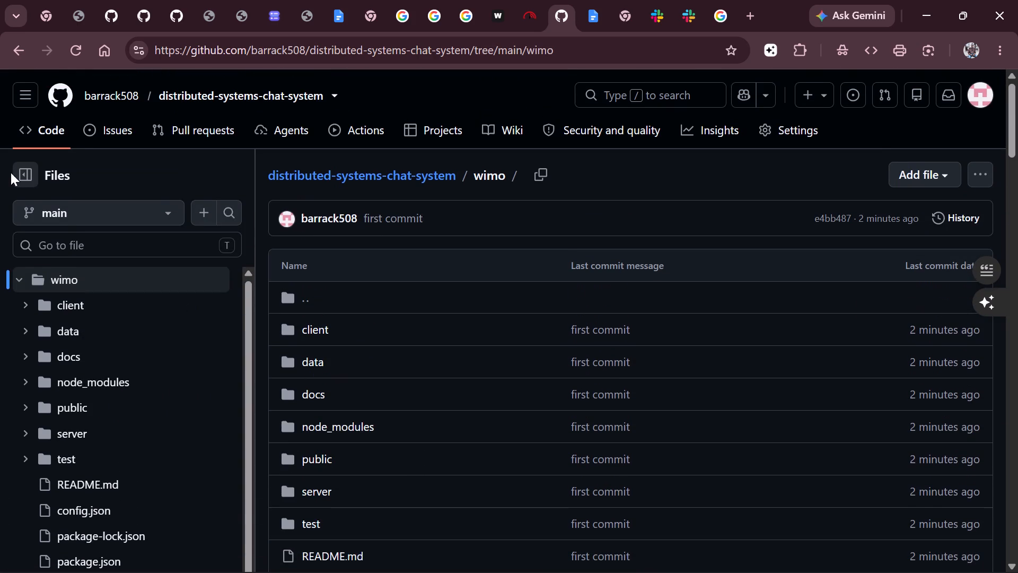
pyautogui.click(67, 216)
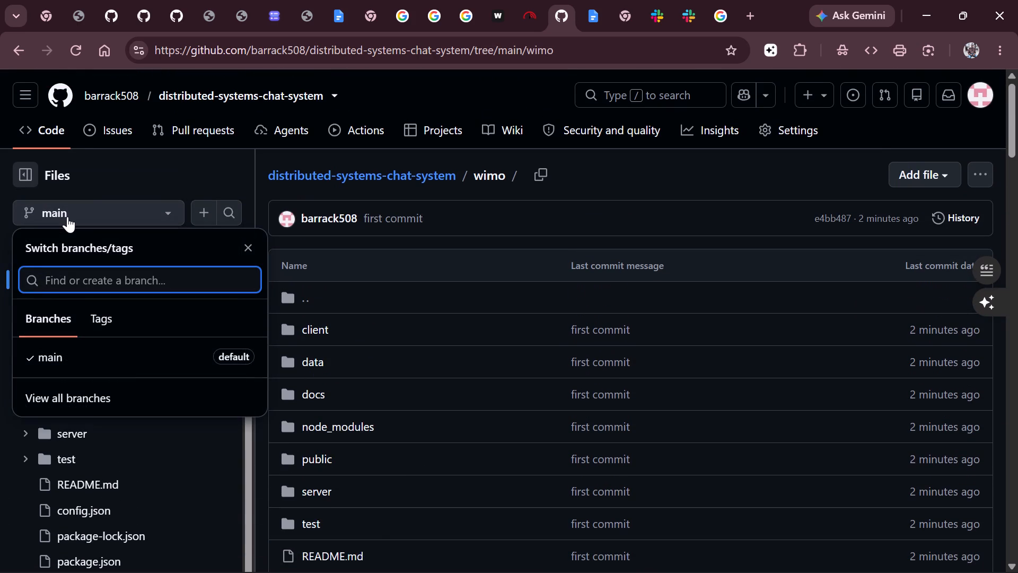
pyautogui.click(128, 155)
pyautogui.hscroll(1, 101, 152)
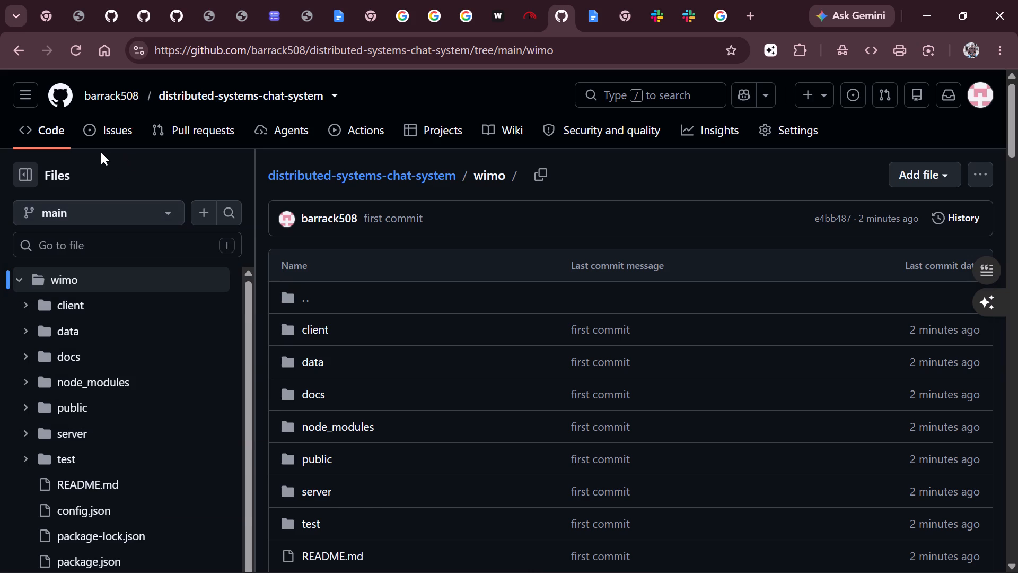
pyautogui.hscroll(5, 101, 152)
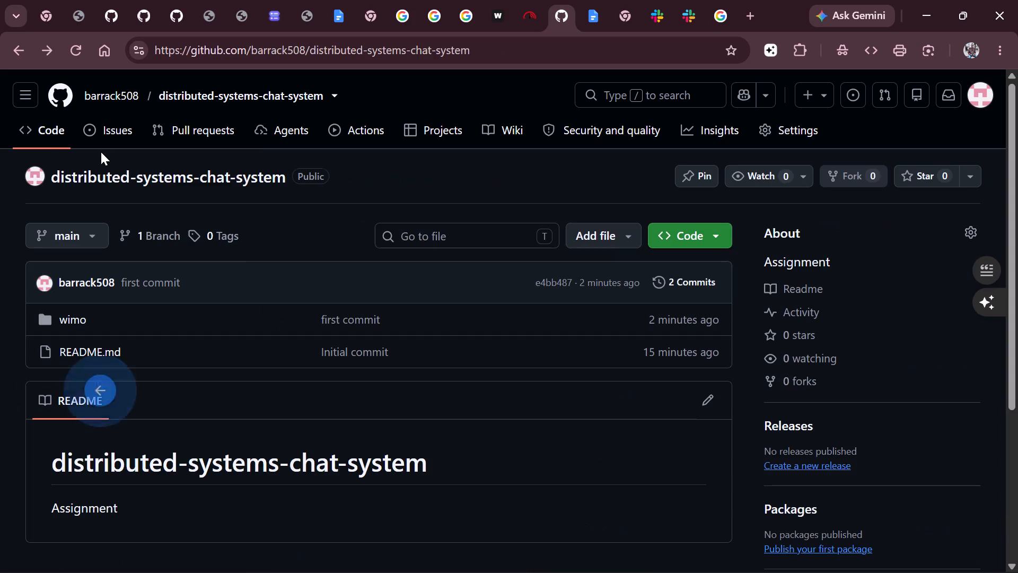
pyautogui.scroll(1, 250, 265)
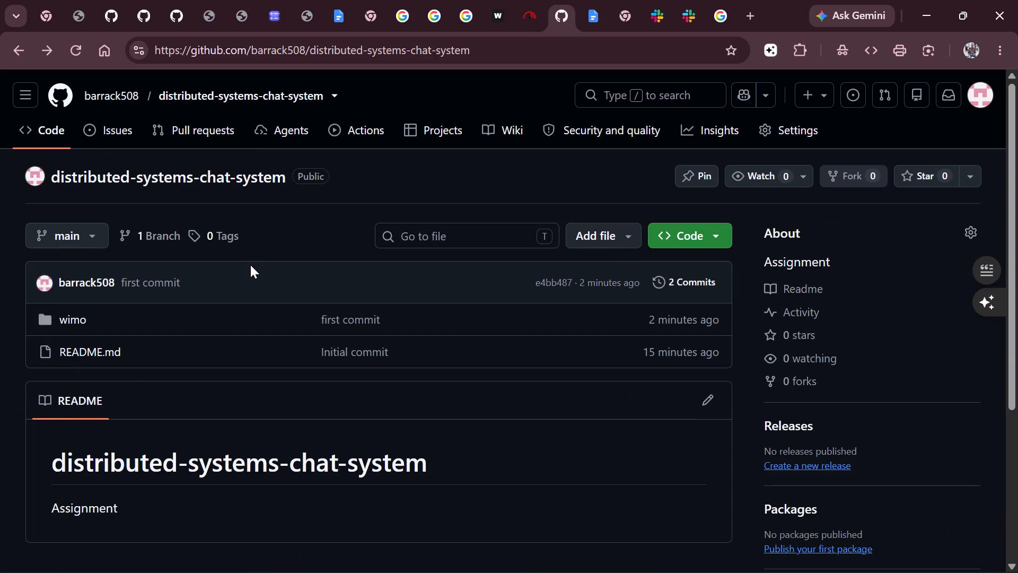
pyautogui.scroll(1, 250, 265)
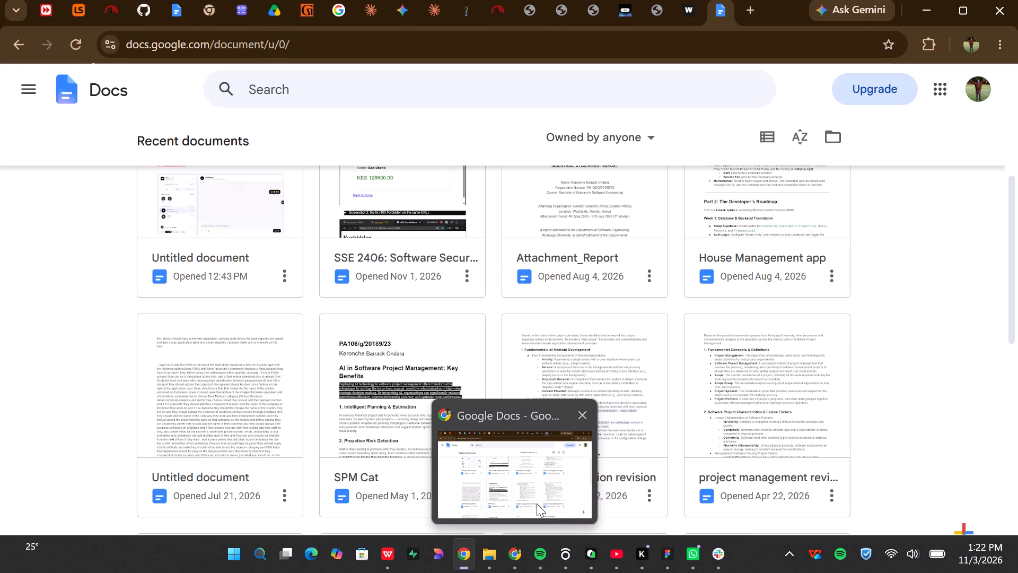
# Switch to the Google Docs window and open the recent untitled document headed GROUP 16.
pyautogui.click(513, 546)
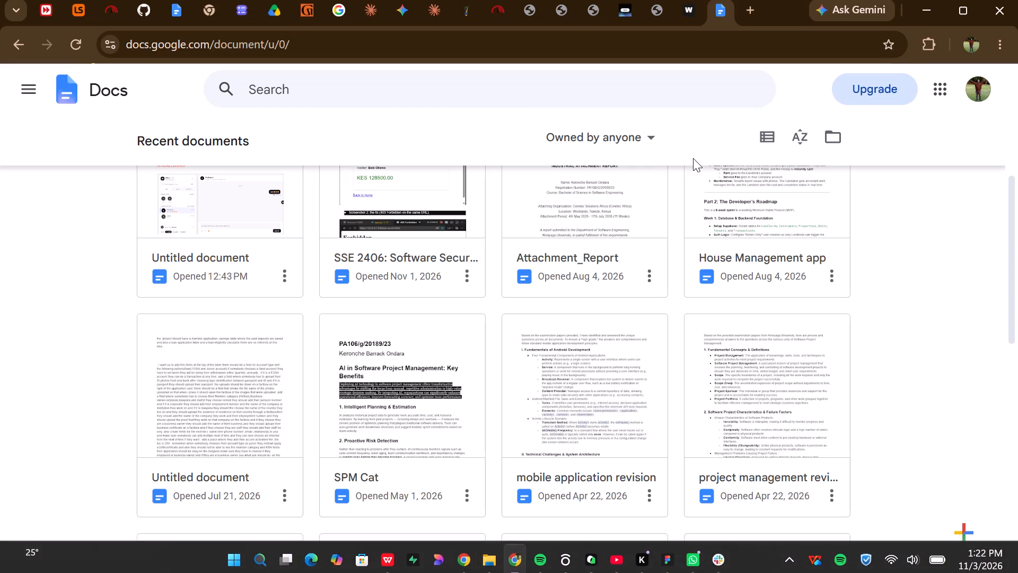
pyautogui.scroll(6, 584, 210)
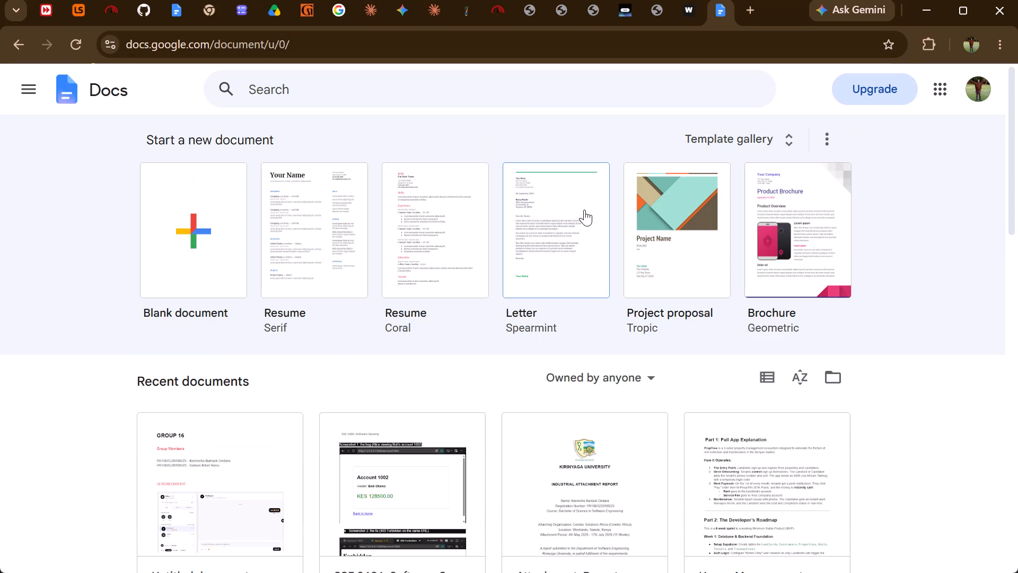
pyautogui.click(232, 461)
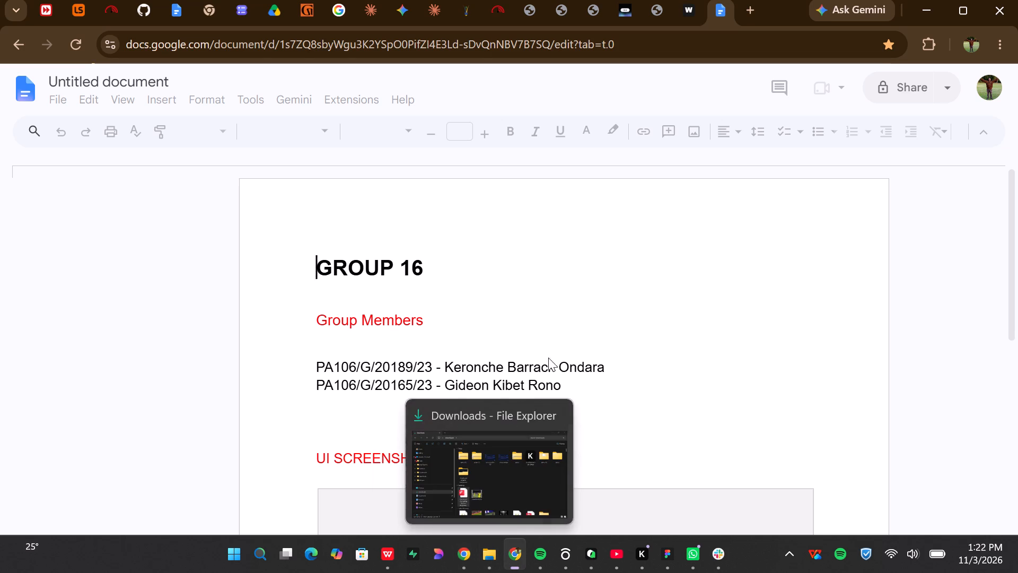
# Review the group document from the member list to the blank area below the UI screenshot.
pyautogui.scroll(-2, 543, 348)
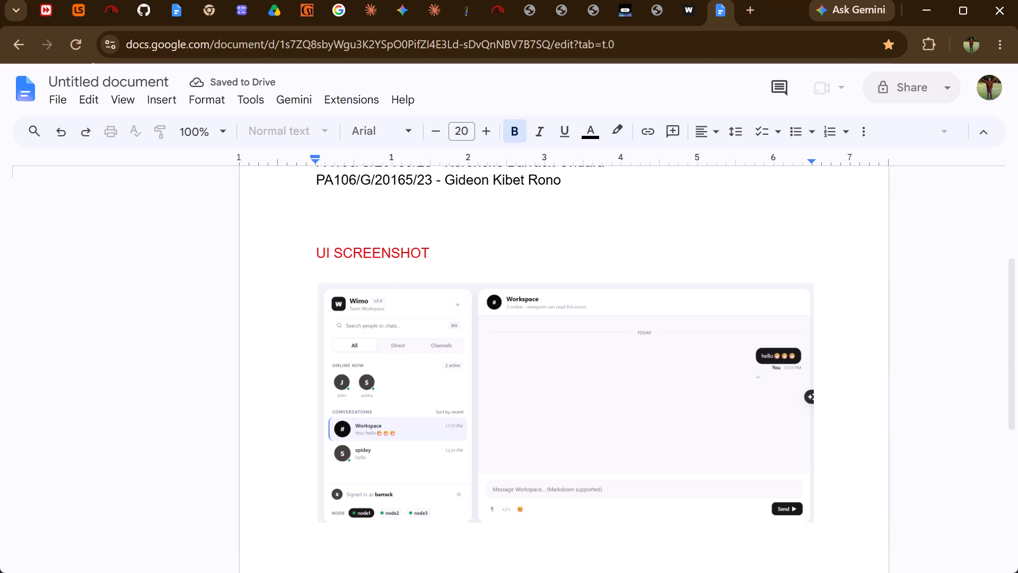
pyautogui.scroll(-2, 543, 348)
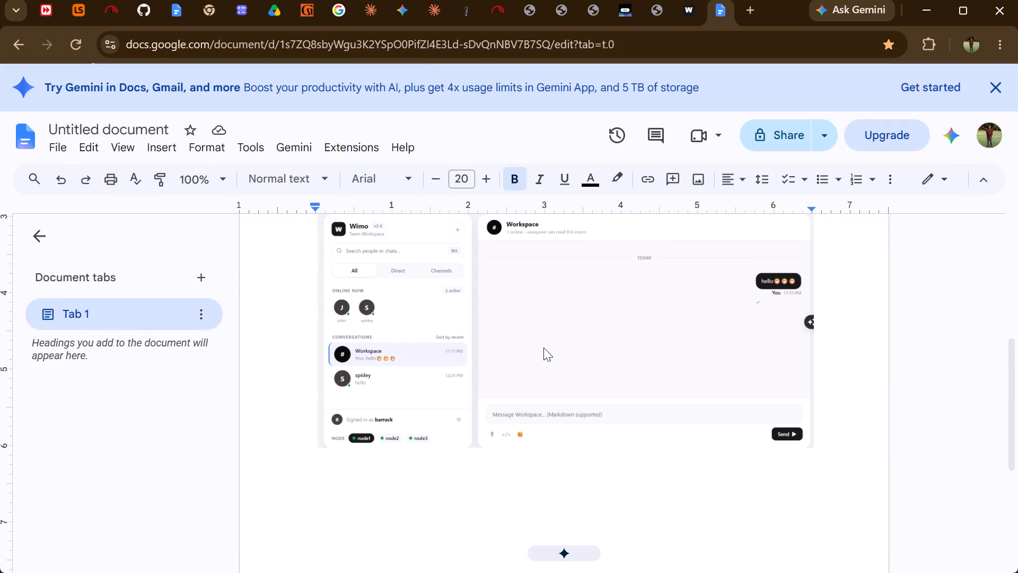
pyautogui.scroll(-1, 543, 348)
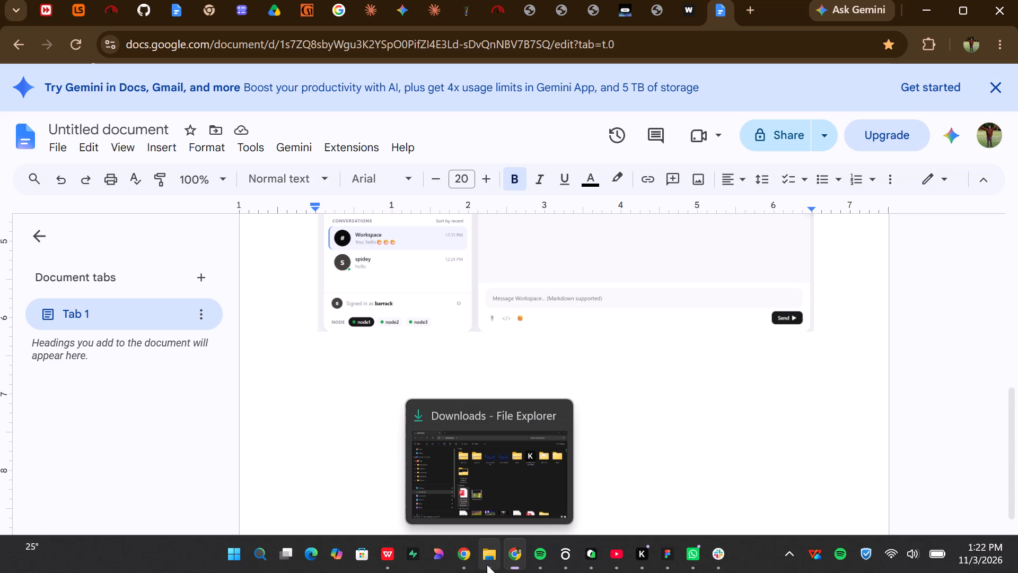
pyautogui.scroll(1, 523, 331)
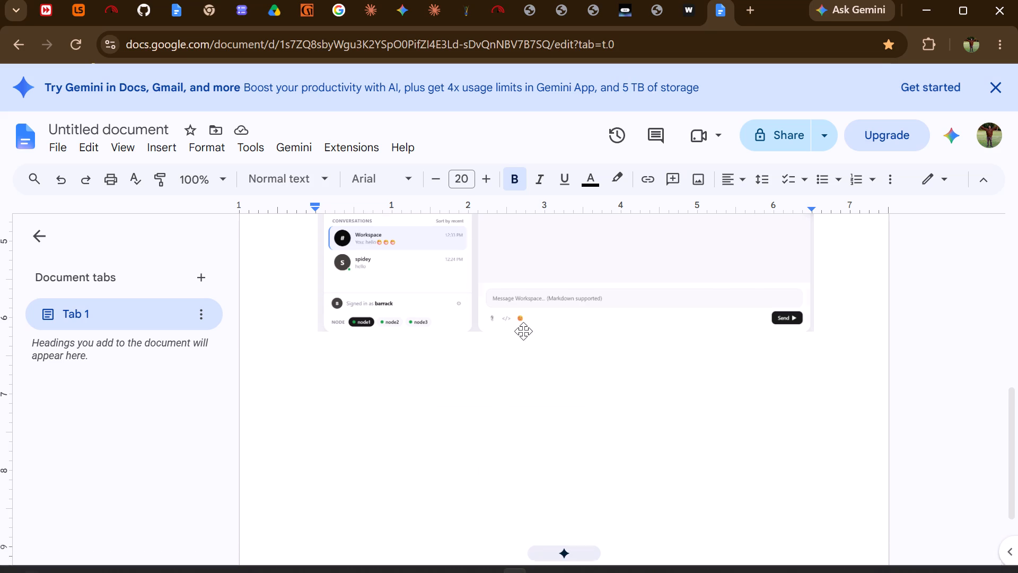
pyautogui.scroll(1, 523, 331)
pyautogui.scroll(-2, 523, 331)
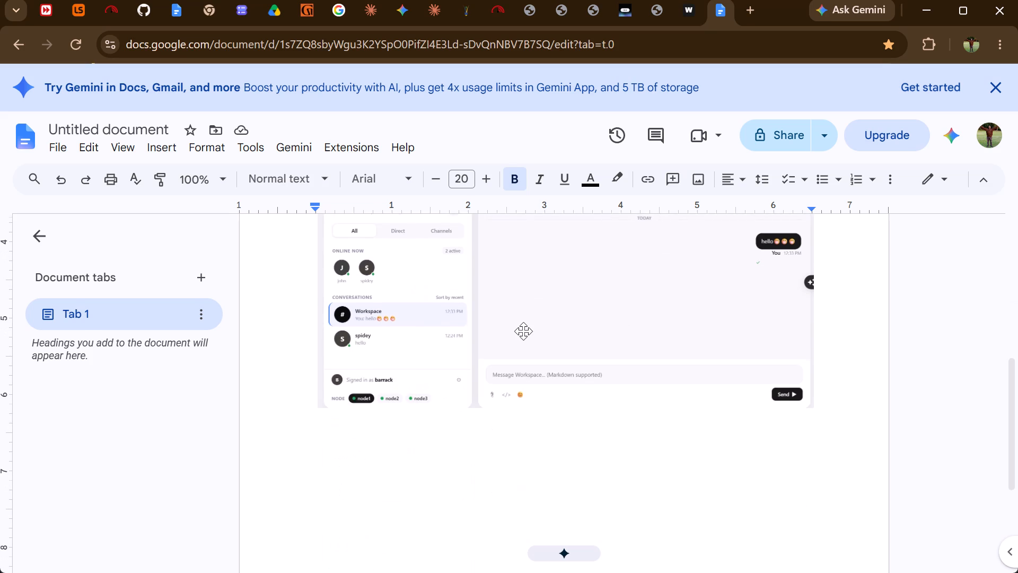
pyautogui.scroll(-1, 523, 331)
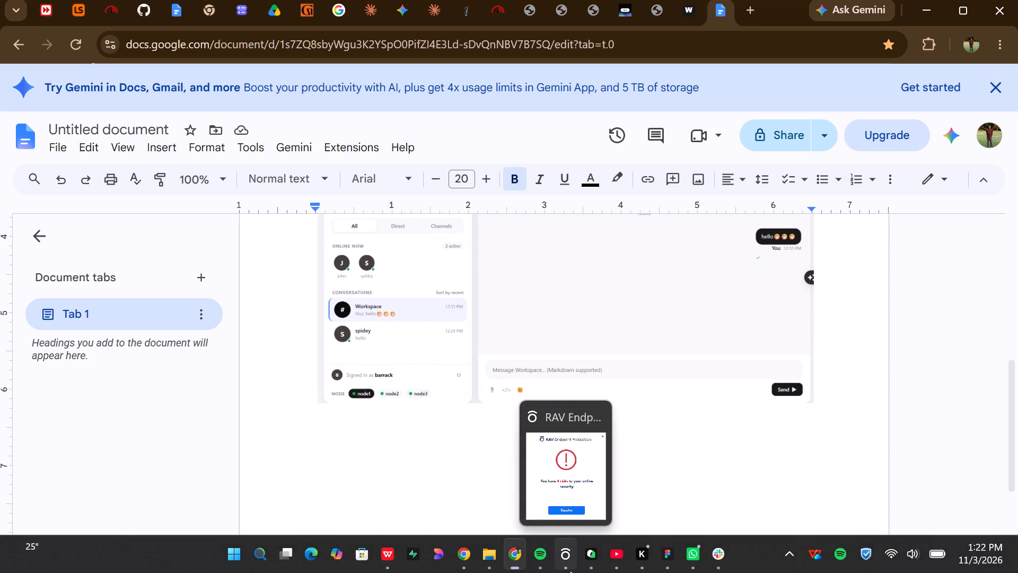
# Open the Distributed Computing Systems assignment PDF from Downloads and check its submission requirements.
pyautogui.click(484, 550)
pyautogui.doubleClick(318, 413)
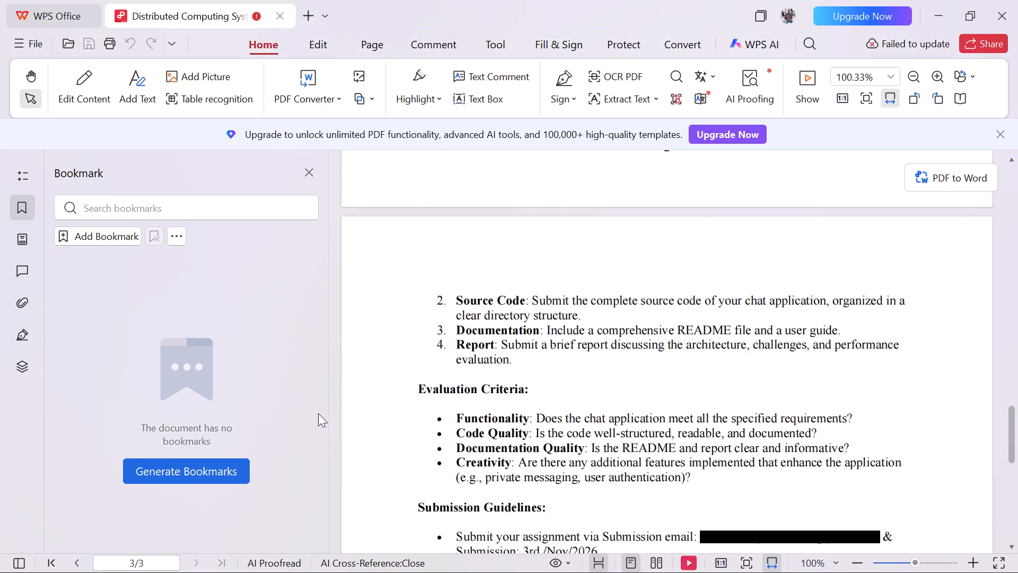
pyautogui.scroll(1, 318, 413)
pyautogui.click(949, 7)
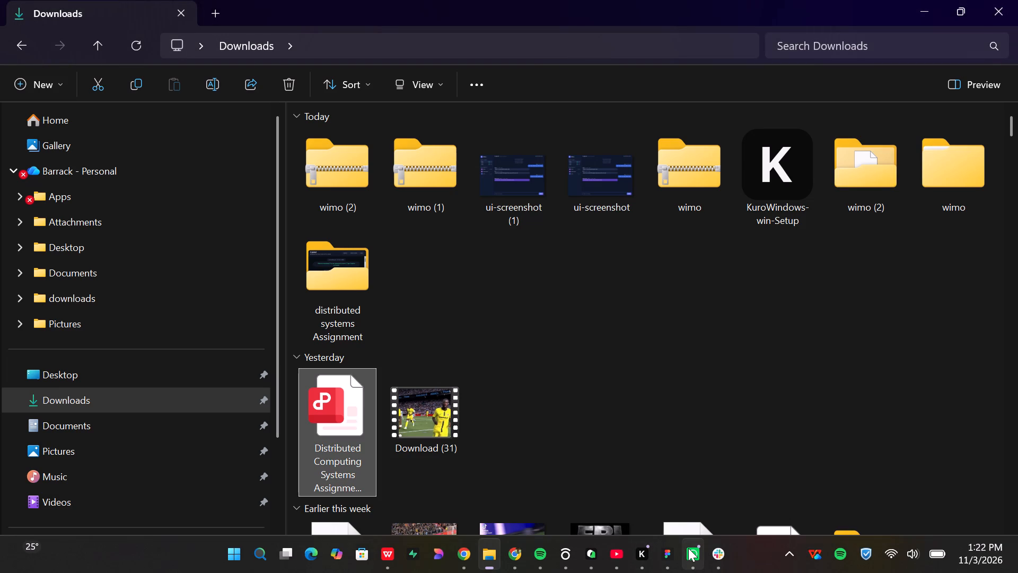
# Back in the Google Docs document, copy the "UI SCREENSHOT" heading and paste it below the screenshot image, leaving a blank line.
pyautogui.click(520, 548)
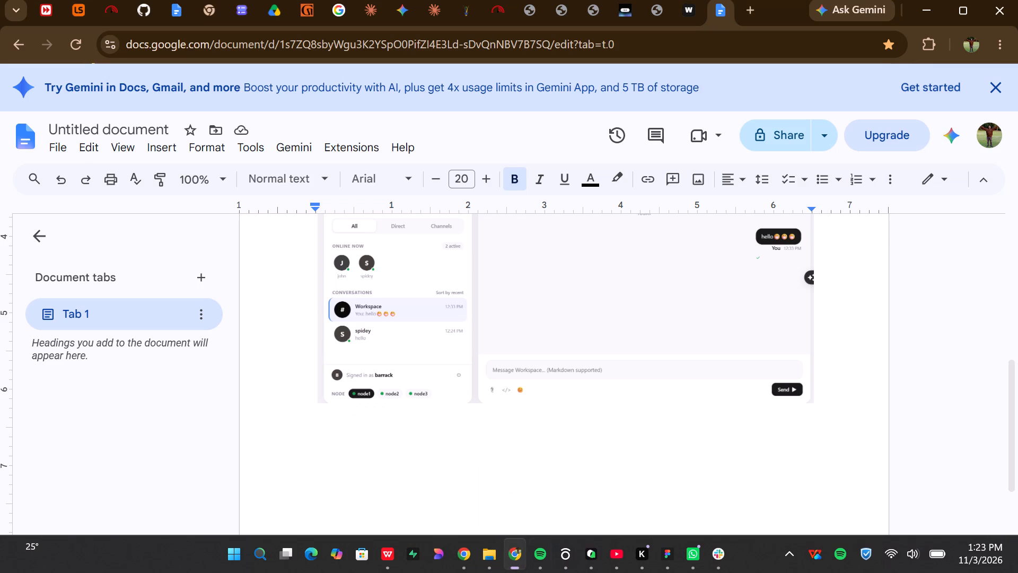
pyautogui.click(337, 495)
pyautogui.scroll(-1, 337, 495)
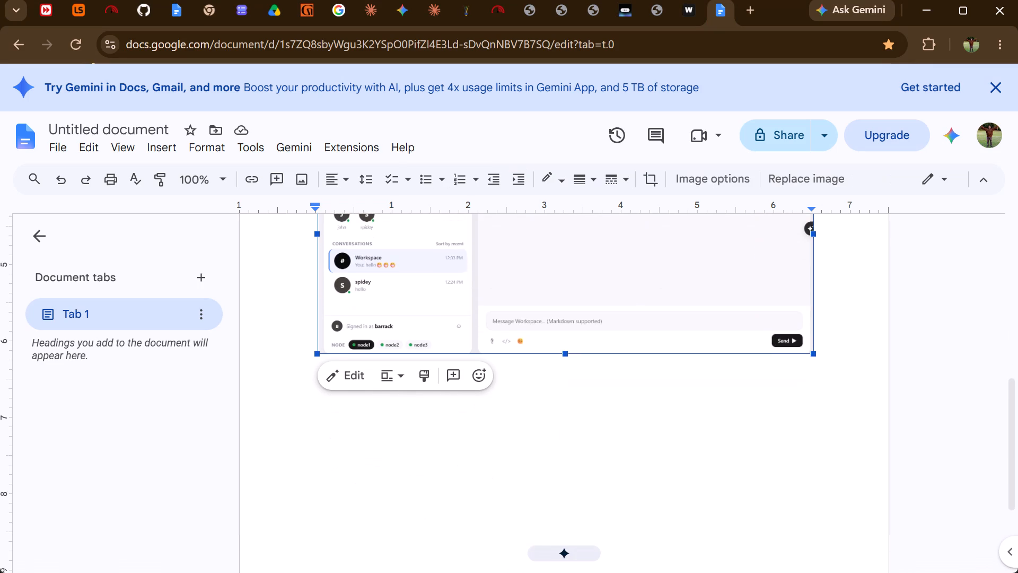
pyautogui.scroll(-1, 337, 495)
pyautogui.click(337, 495)
pyautogui.scroll(-2, 698, 327)
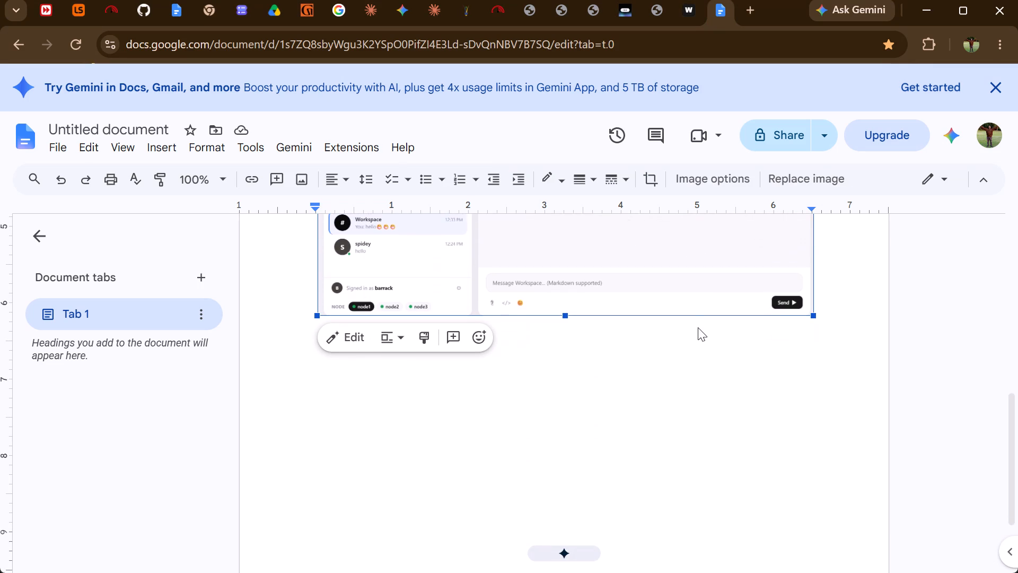
pyautogui.click(456, 404)
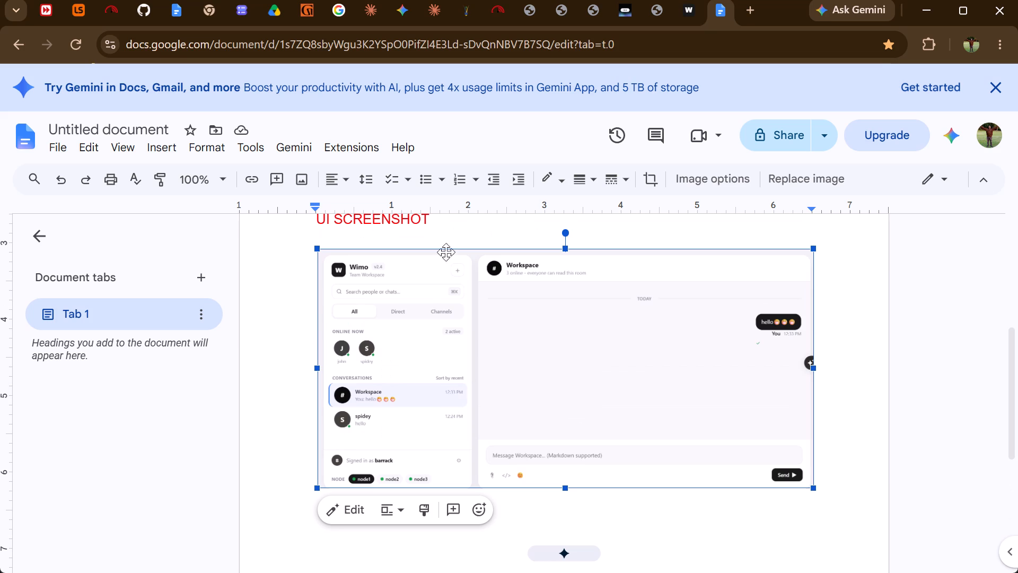
pyautogui.click(441, 225)
pyautogui.tripleClick(412, 268)
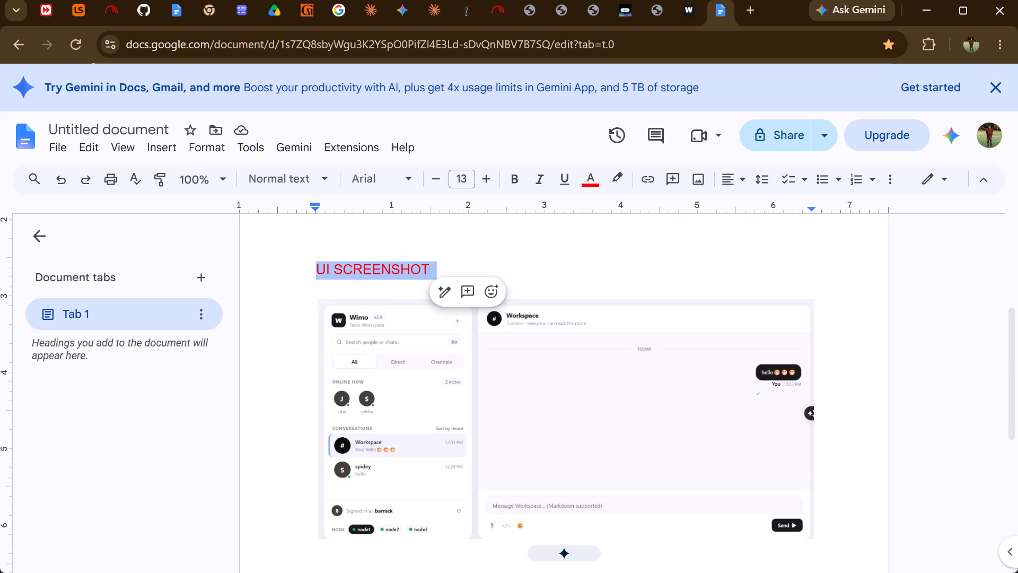
pyautogui.hotkey('ctrl', 'c')
pyautogui.scroll(-1, 826, 413)
pyautogui.click(826, 413)
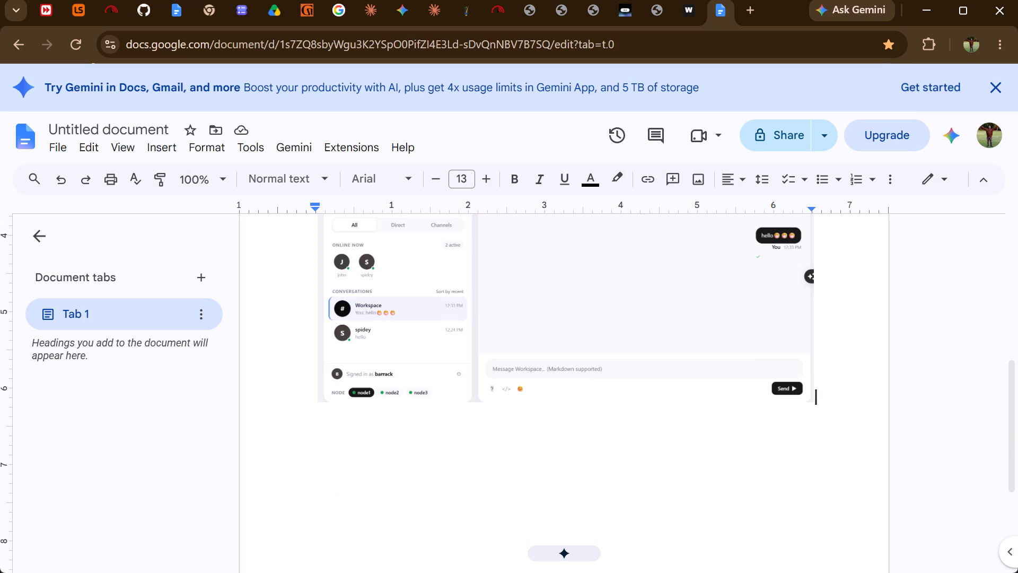
pyautogui.press('Return')
pyautogui.press('Return')
pyautogui.hotkey('ctrl', 'v')
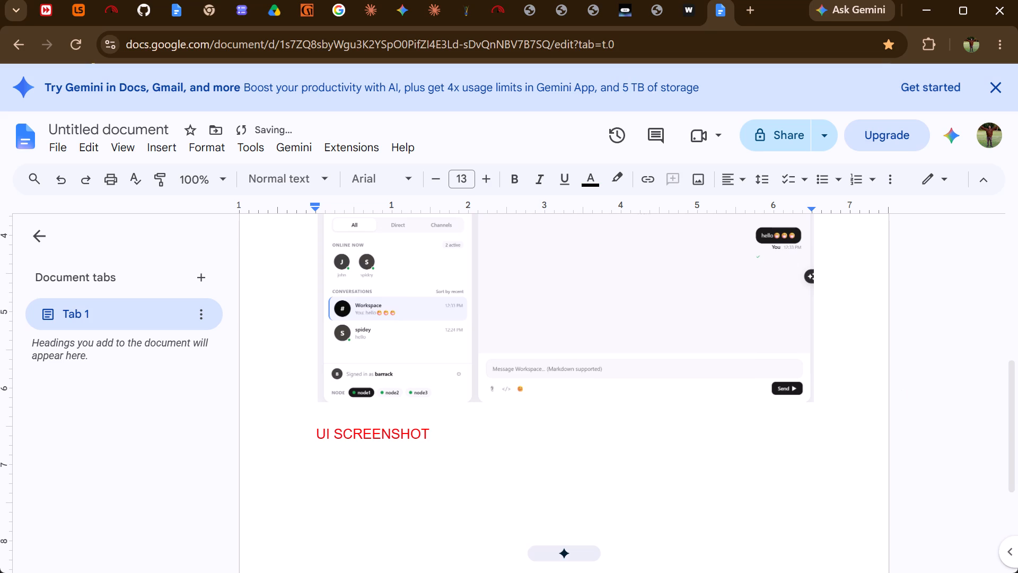
# Replace the pasted "UI SCREENSHOT" heading below the screenshot image with the text "SOURCE CODE".
pyautogui.click(432, 435)
pyautogui.press('BackSpace')
pyautogui.press('BackSpace')
pyautogui.press('BackSpace')
pyautogui.press('BackSpace')
pyautogui.press('BackSpace')
pyautogui.press('BackSpace')
pyautogui.press('BackSpace')
pyautogui.press('BackSpace')
pyautogui.press('BackSpace')
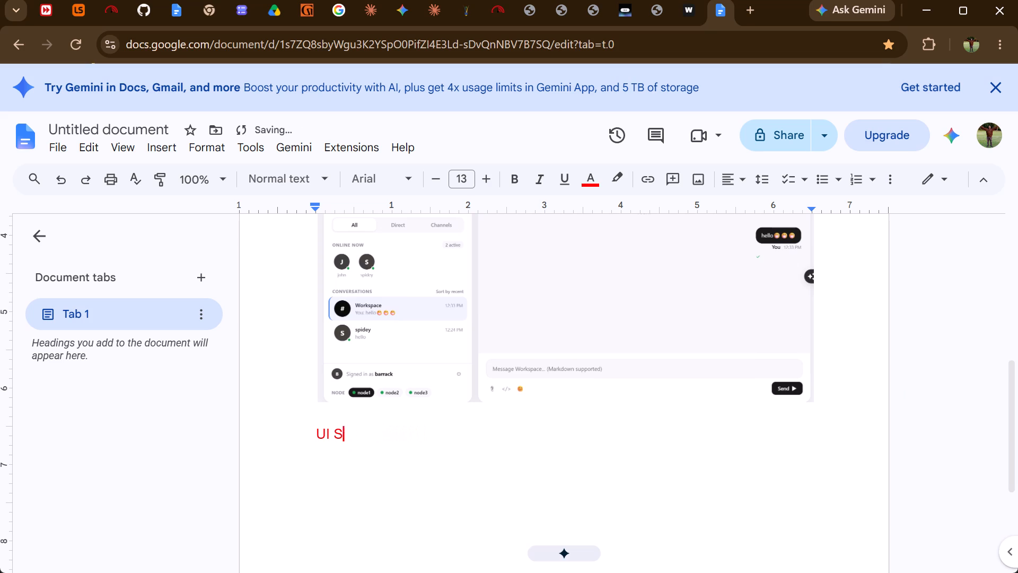
pyautogui.press('BackSpace')
pyautogui.press('BackSpace')
pyautogui.press('BackSpace')
pyautogui.press('BackSpace')
pyautogui.hotkey('shift', 's')
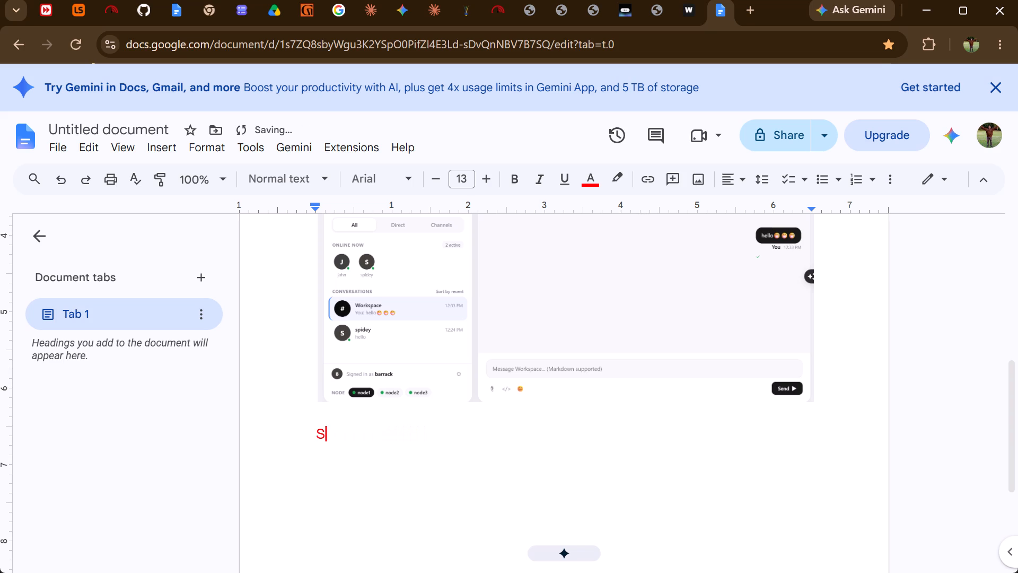
pyautogui.hotkey('shift', 'o')
pyautogui.write('URCE')
pyautogui.press('space')
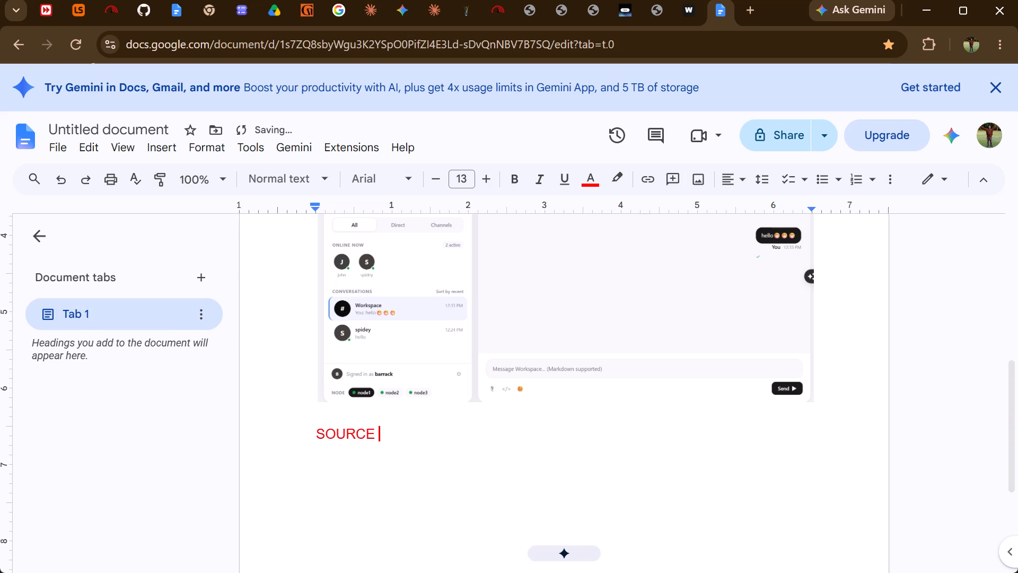
pyautogui.write('CODE')
pyautogui.press('Return')
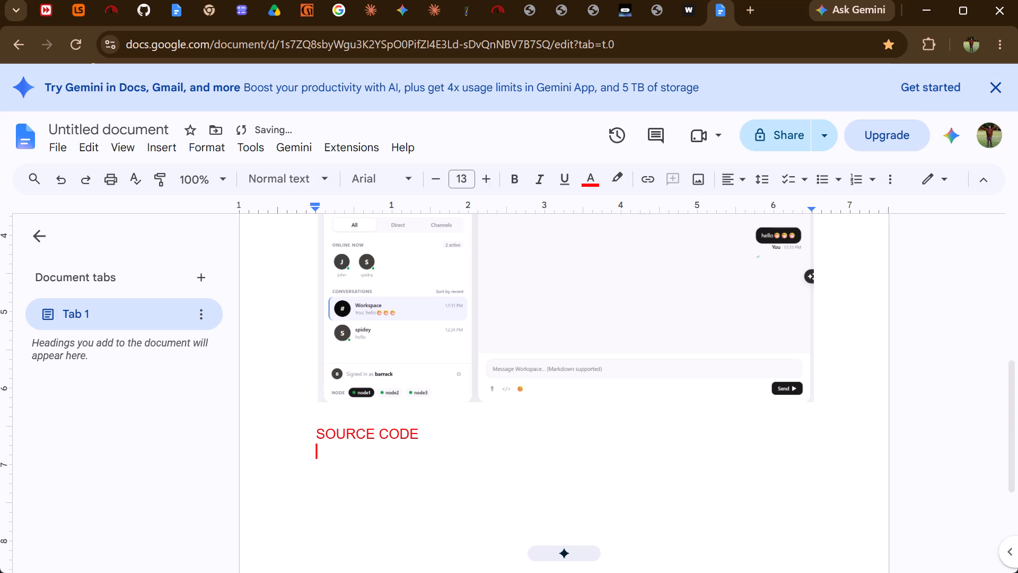
pyautogui.scroll(-1, 501, 456)
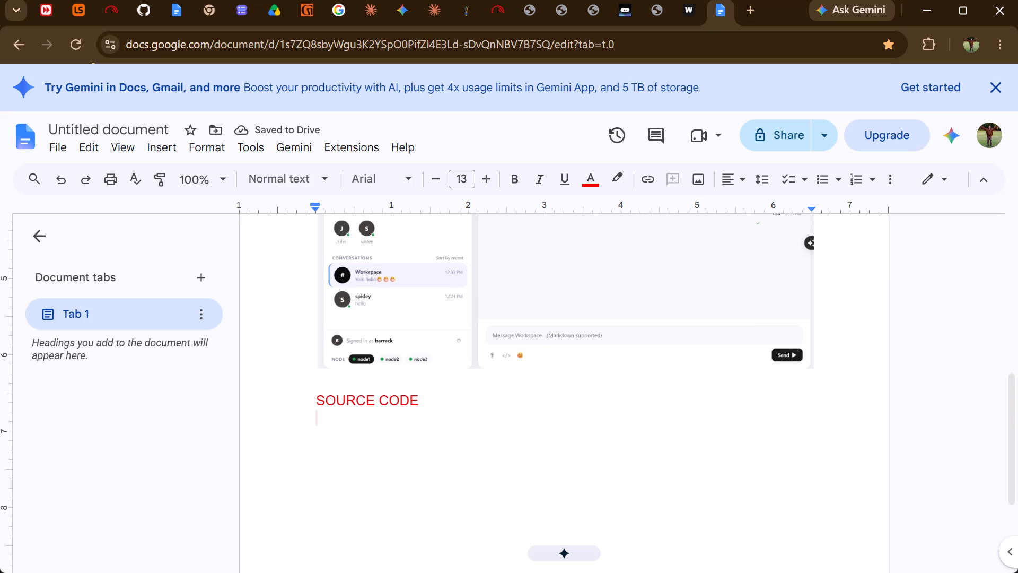
pyautogui.press('BackSpace')
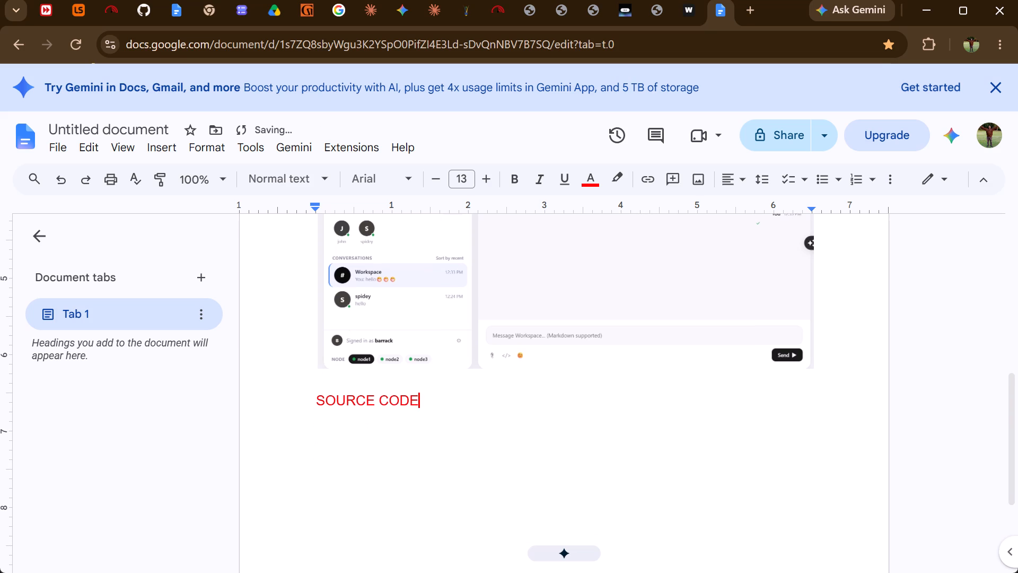
# Leave a blank line below the SOURCE CODE heading and add the line "Github repo link" in black text.
pyautogui.press('Return')
pyautogui.press('Return')
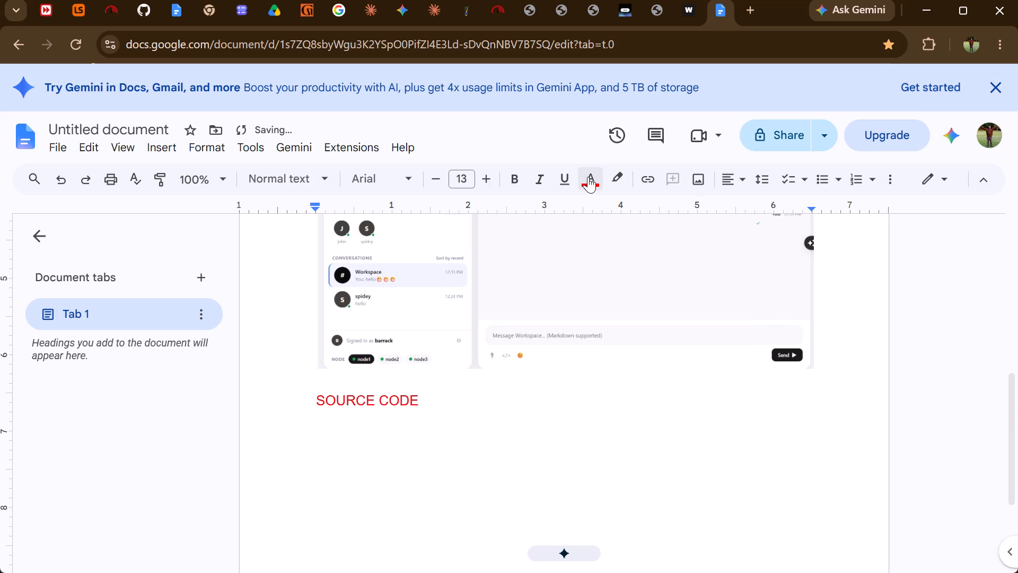
pyautogui.click(588, 177)
pyautogui.click(595, 208)
pyautogui.scroll(-1, 393, 484)
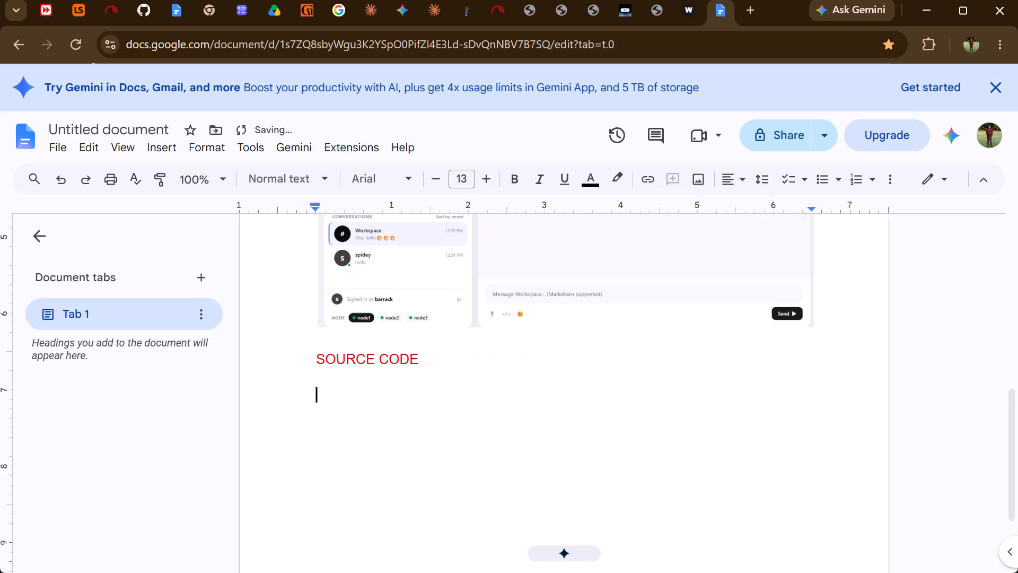
pyautogui.scroll(-1, 393, 484)
pyautogui.scroll(1, 393, 484)
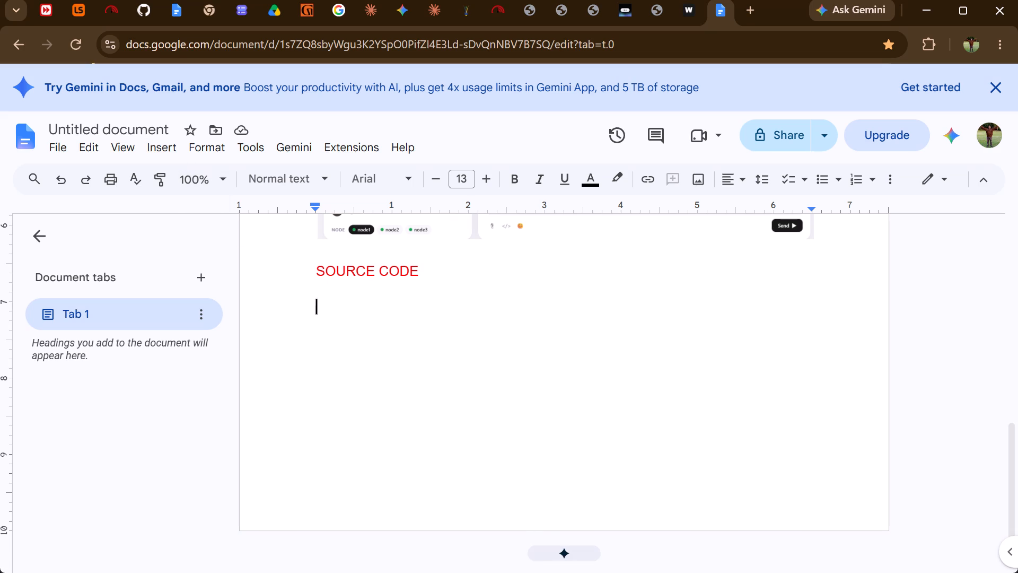
pyautogui.write('git')
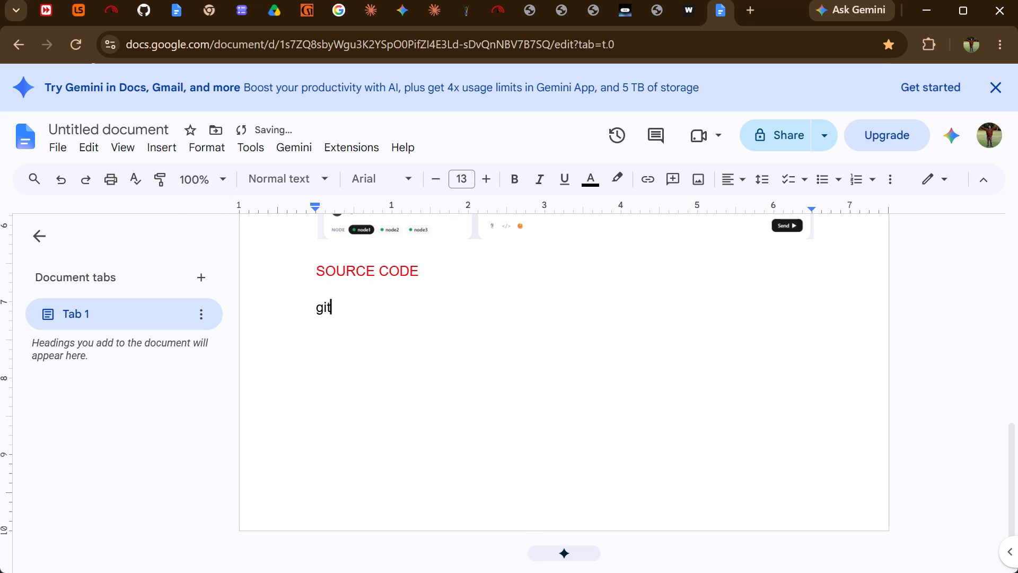
pyautogui.write('hub repo link')
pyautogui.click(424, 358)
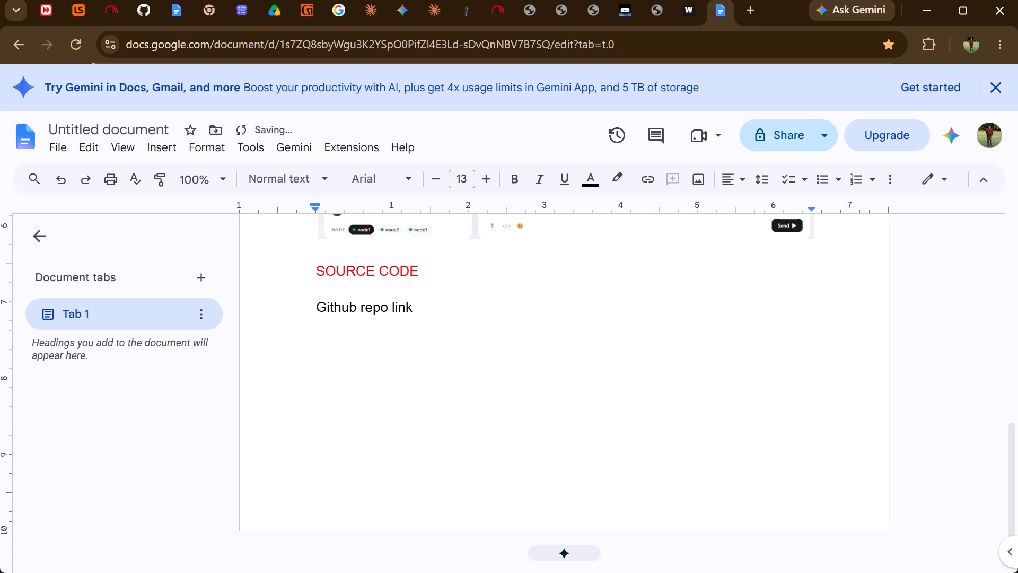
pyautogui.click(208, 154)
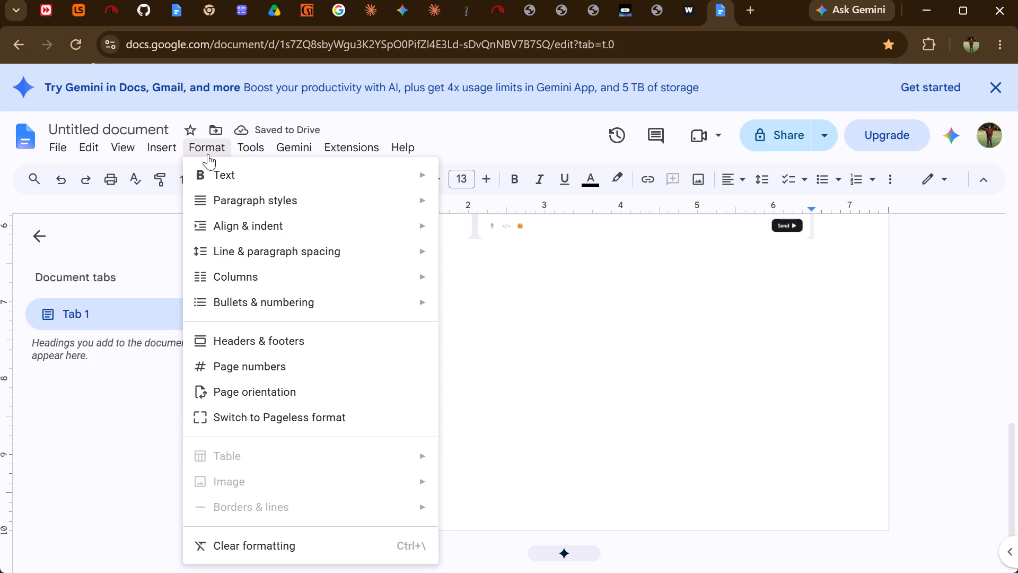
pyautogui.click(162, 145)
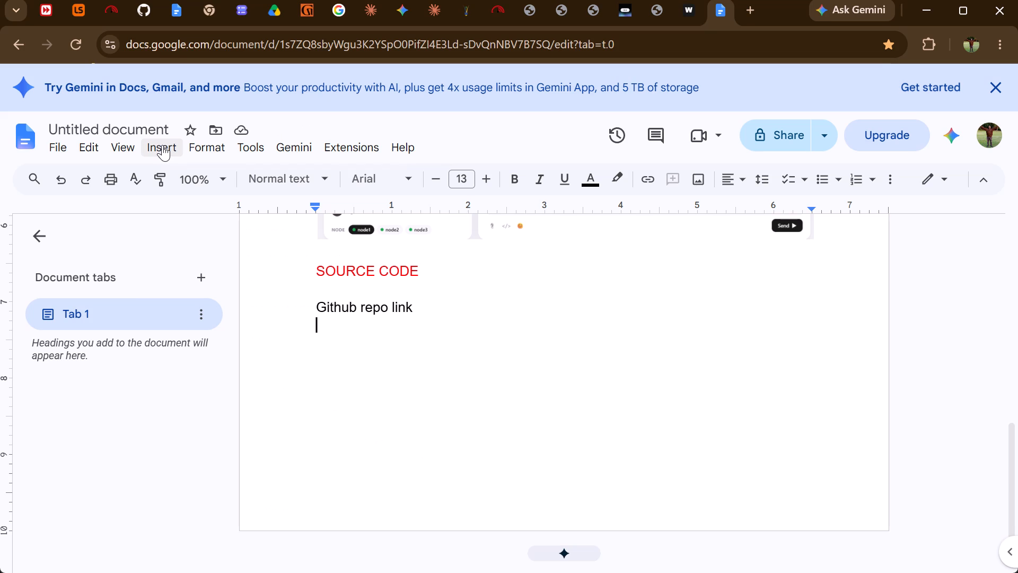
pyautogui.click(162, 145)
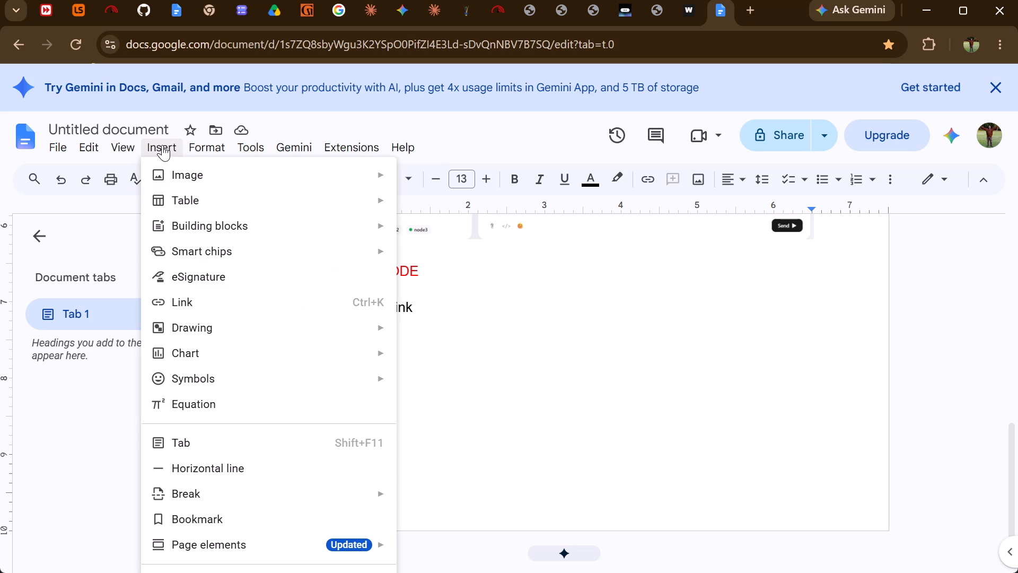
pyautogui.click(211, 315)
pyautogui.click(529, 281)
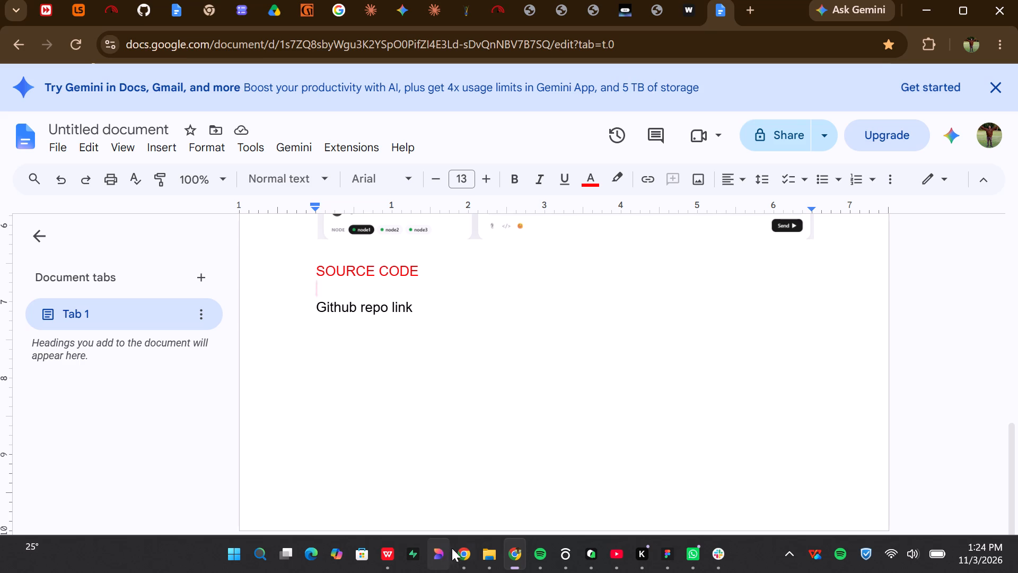
# Switch to the GitHub distributed-systems-chat-system repository, copy its HTTPS clone URL, and return to the Google Docs document.
pyautogui.click(457, 548)
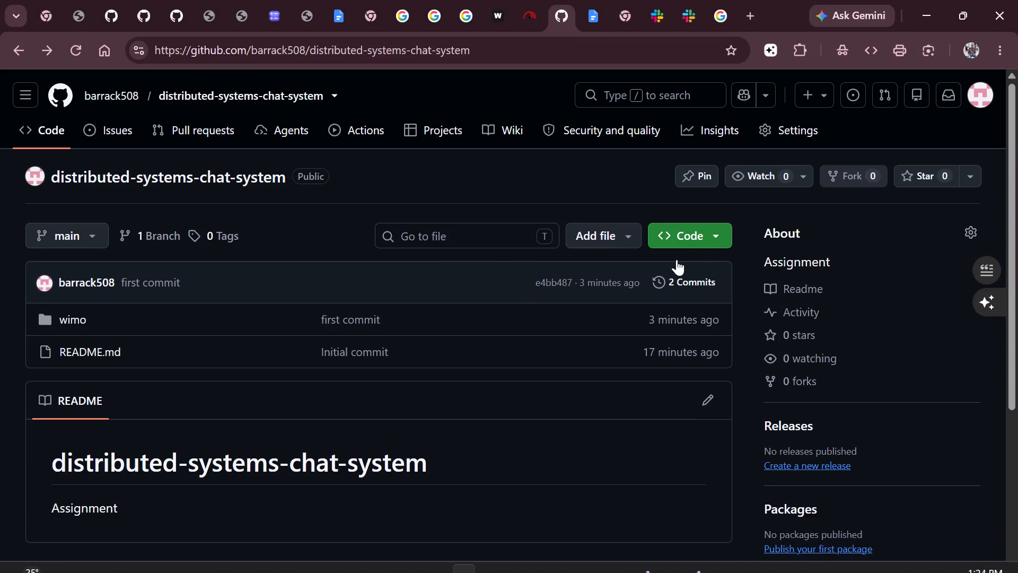
pyautogui.click(706, 242)
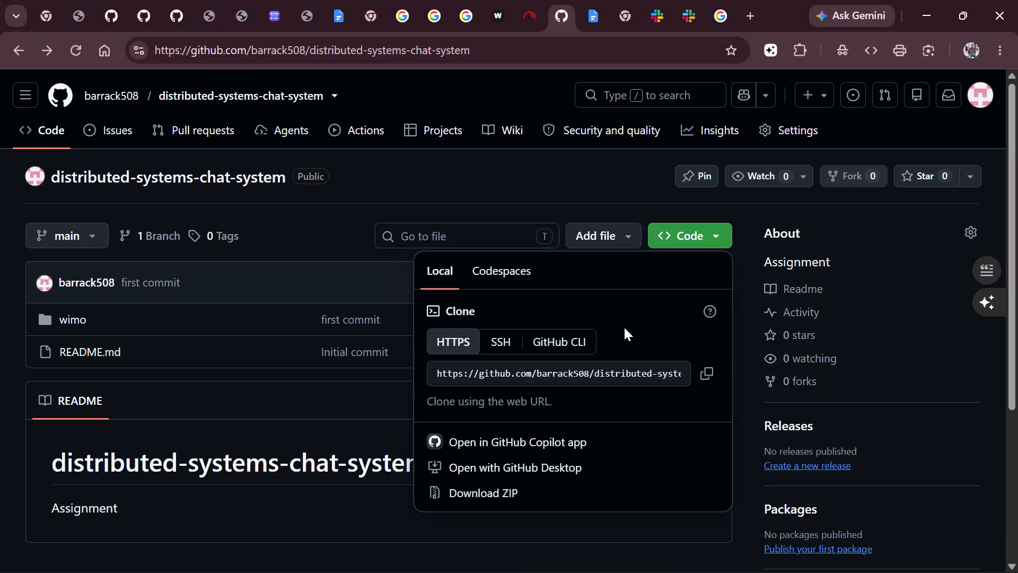
pyautogui.click(701, 368)
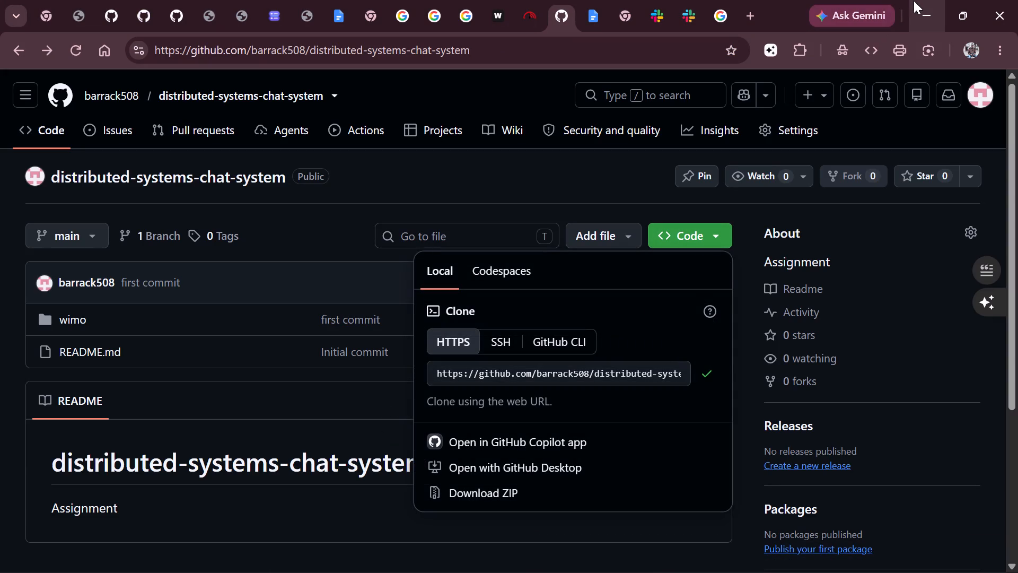
pyautogui.click(915, 3)
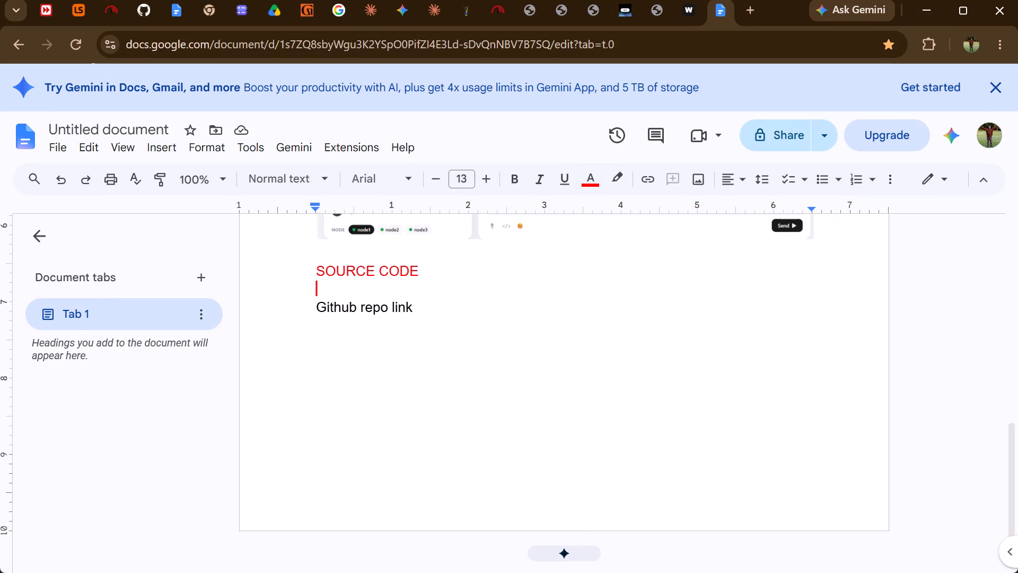
# Insert a hyperlink with the text "repo link" below the "Github repo link" line, using the copied repository URL, and check its target.
pyautogui.click(424, 317)
pyautogui.press('Return')
pyautogui.click(172, 142)
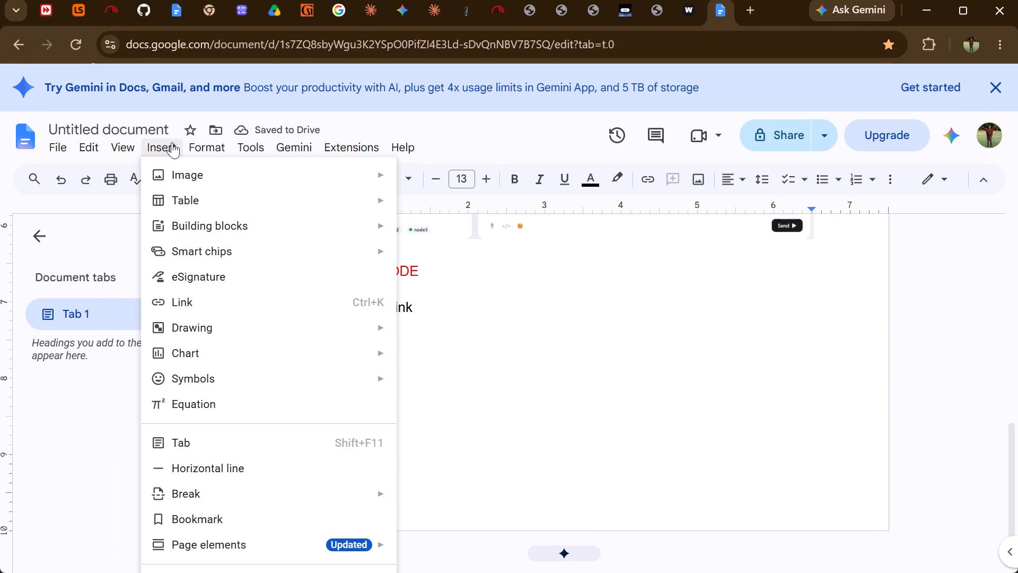
pyautogui.click(192, 310)
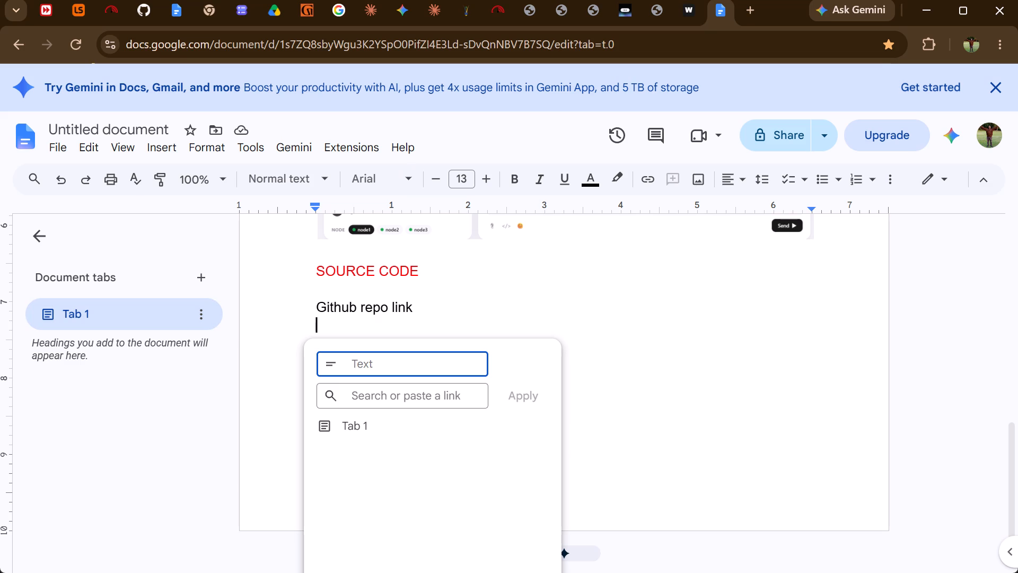
pyautogui.write('repo link')
pyautogui.click(388, 399)
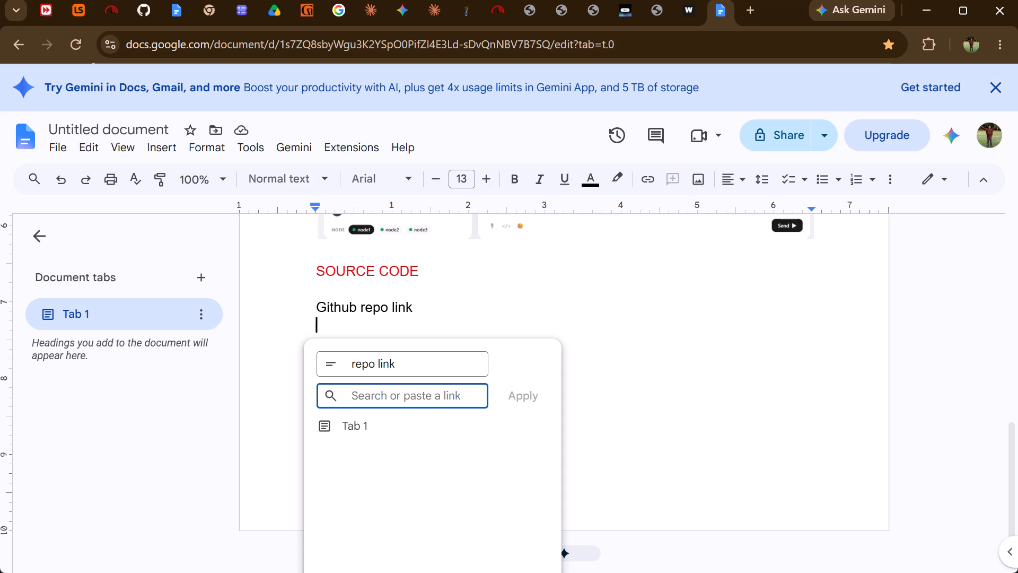
pyautogui.hotkey('ctrl', 'v')
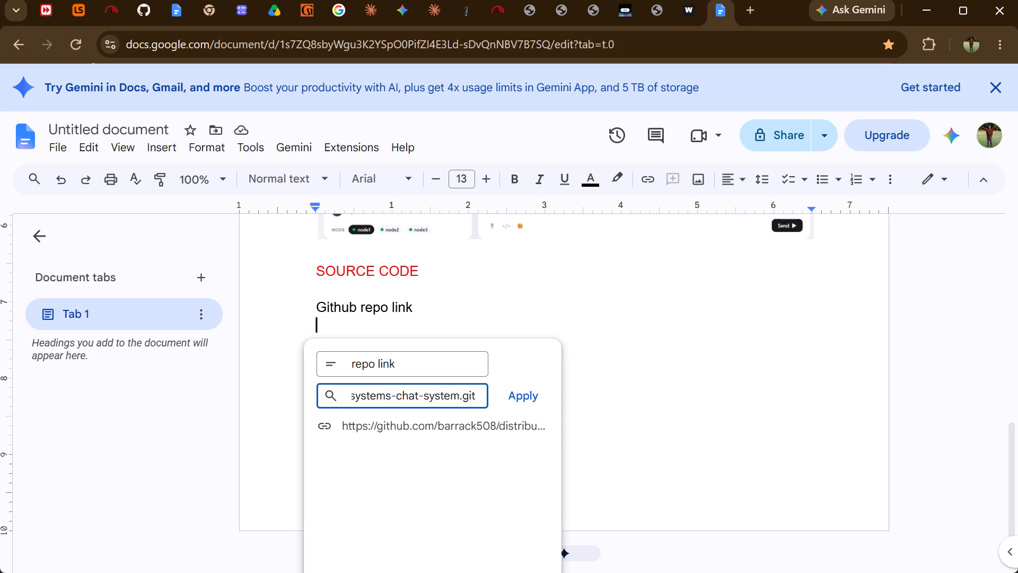
pyautogui.click(516, 396)
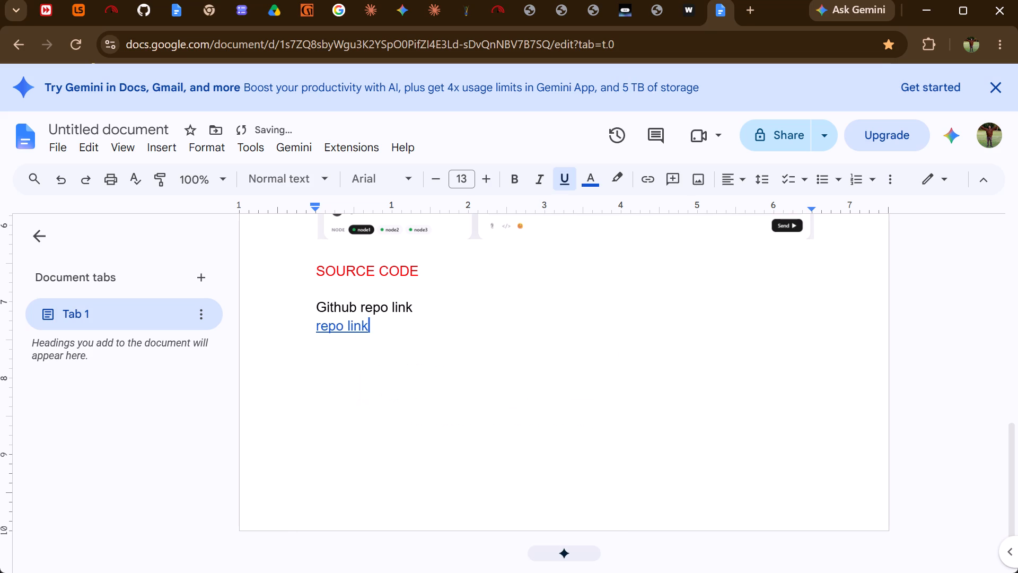
pyautogui.click(419, 411)
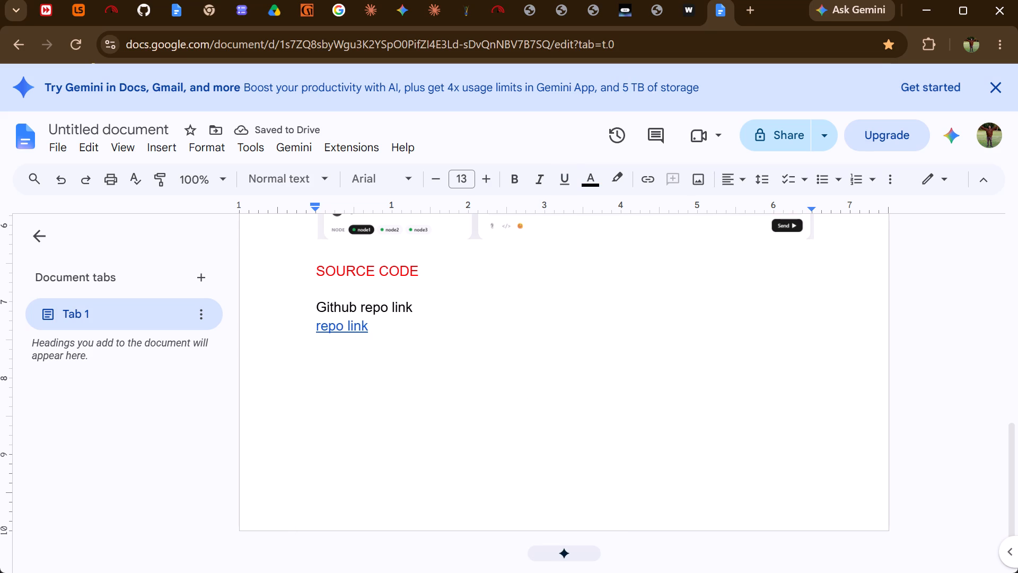
pyautogui.click(343, 327)
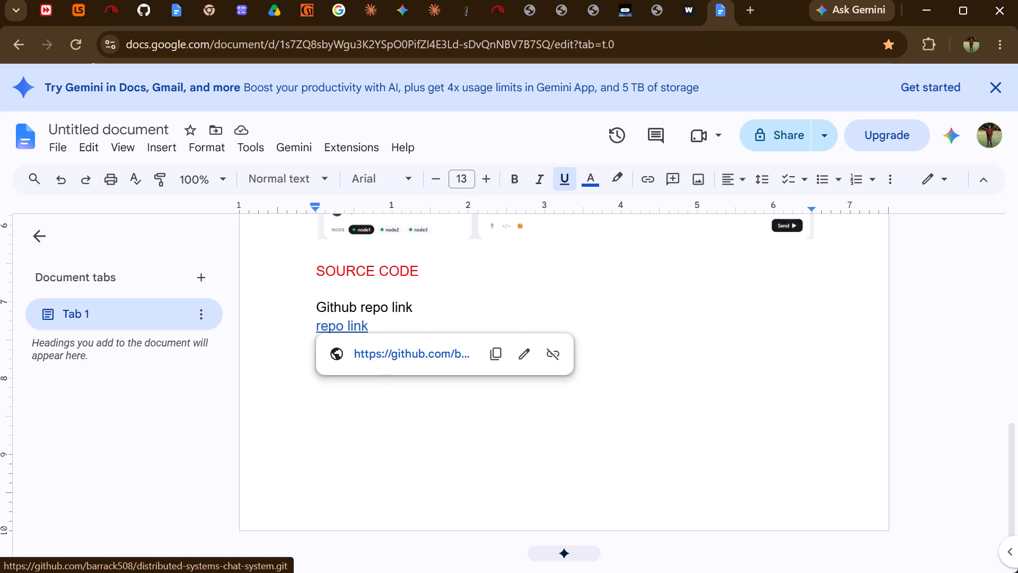
# Leave a blank line below the "repo link" hyperlink and add the copied distributed-systems-chat-system repository URL enclosed in double quotation marks.
pyautogui.click(390, 327)
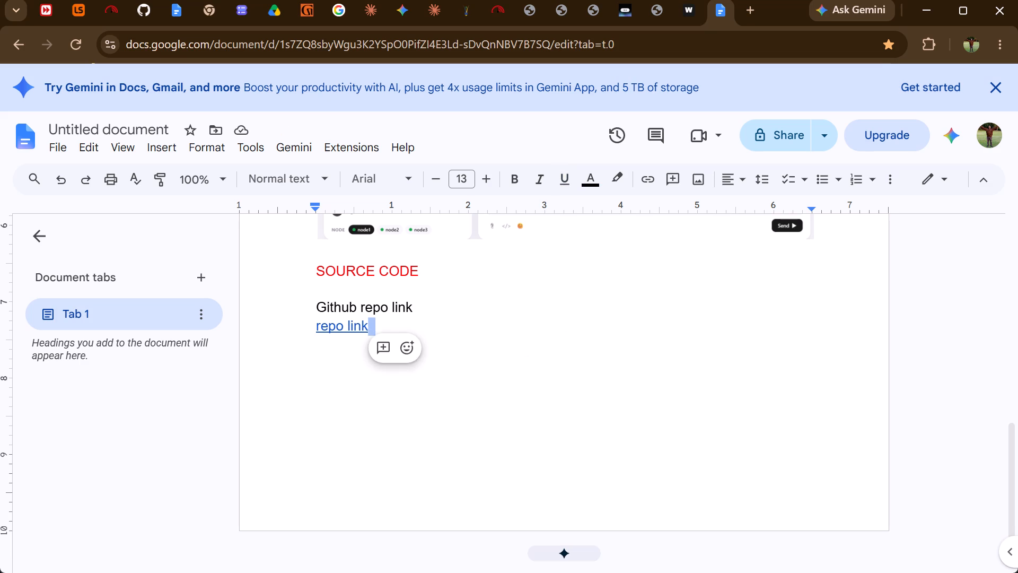
pyautogui.press('Return')
pyautogui.press('Return')
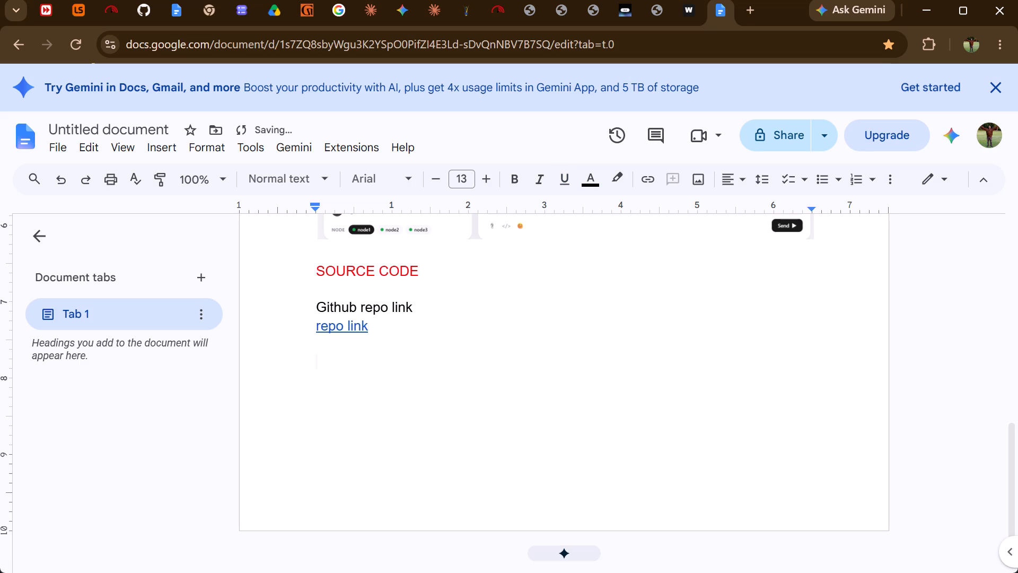
pyautogui.hotkey('shift', '"')
pyautogui.hotkey('ctrl', 'v')
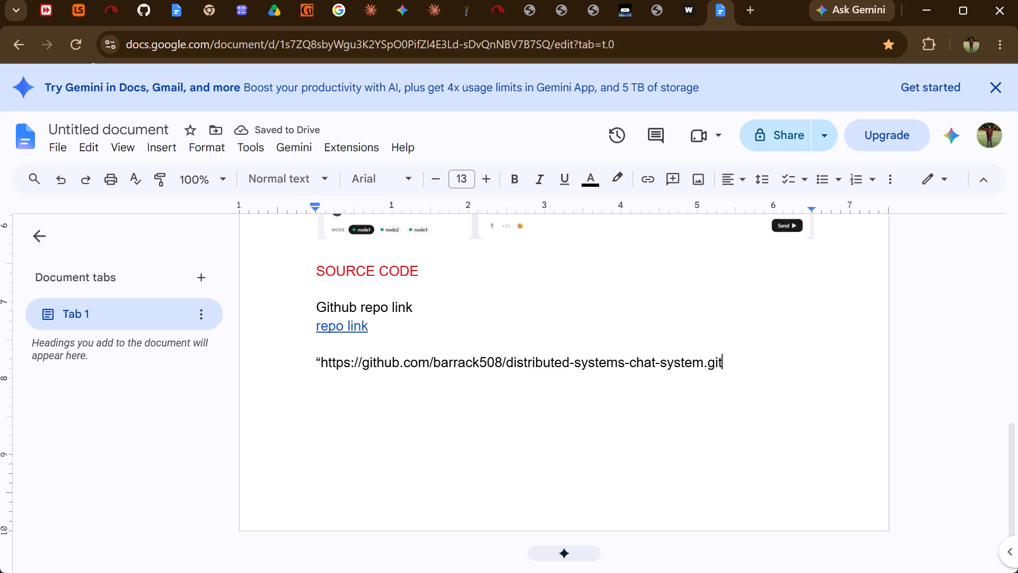
pyautogui.hotkey('shift', '"')
# Open the copied repository URL in a new browser tab to check that it leads to the distributed-systems-chat-system repository.
pyautogui.tripleClick(400, 360)
pyautogui.click(400, 360)
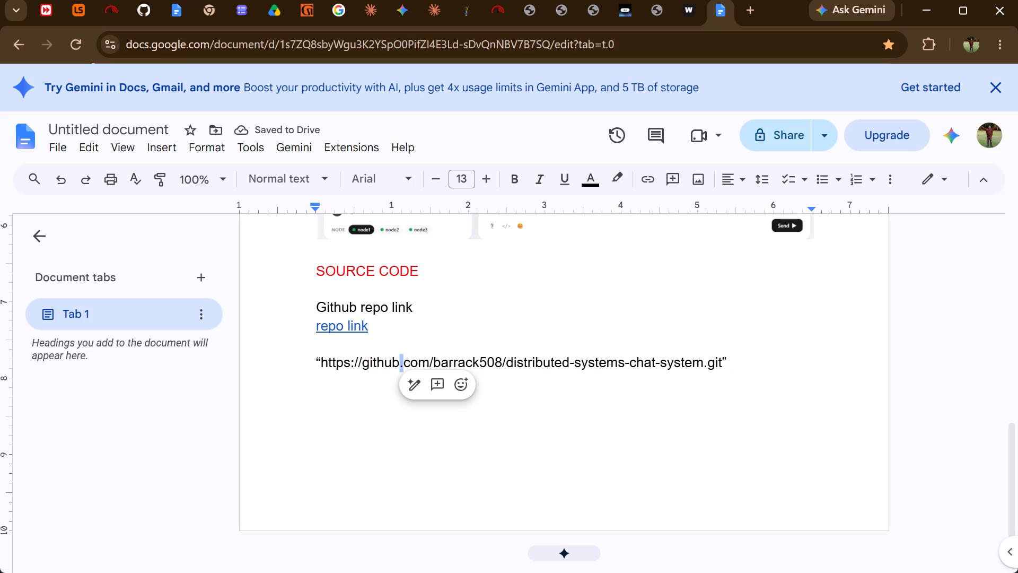
pyautogui.click(743, 6)
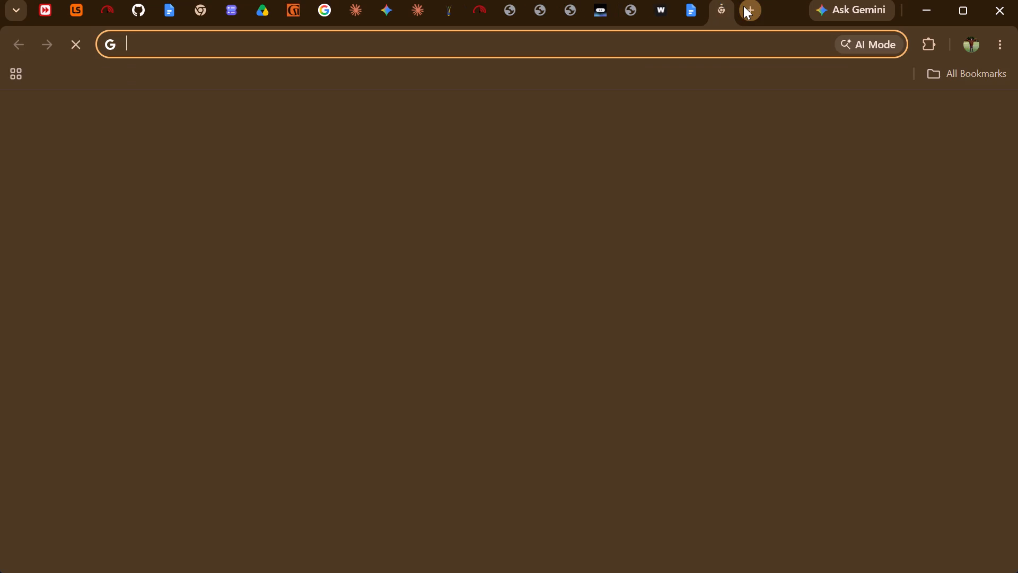
pyautogui.hotkey('ctrl', 'v')
pyautogui.press('Return')
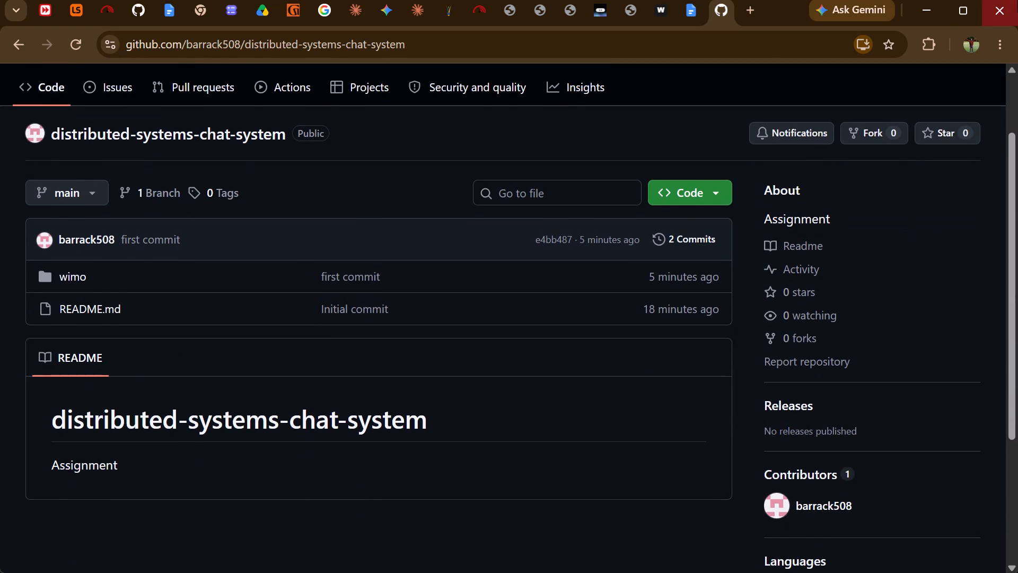
# Open the Distributed Computing Systems assignment PDF from Downloads in WPS Office, review its deliverables and submission guidelines, and return to the Google Docs document.
pyautogui.click(932, 7)
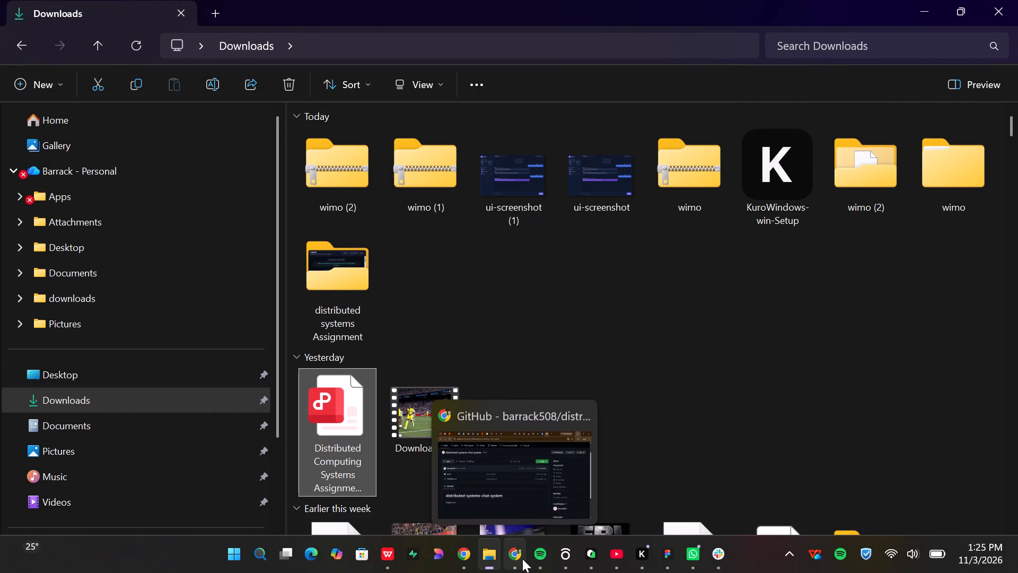
pyautogui.click(493, 543)
pyautogui.click(492, 552)
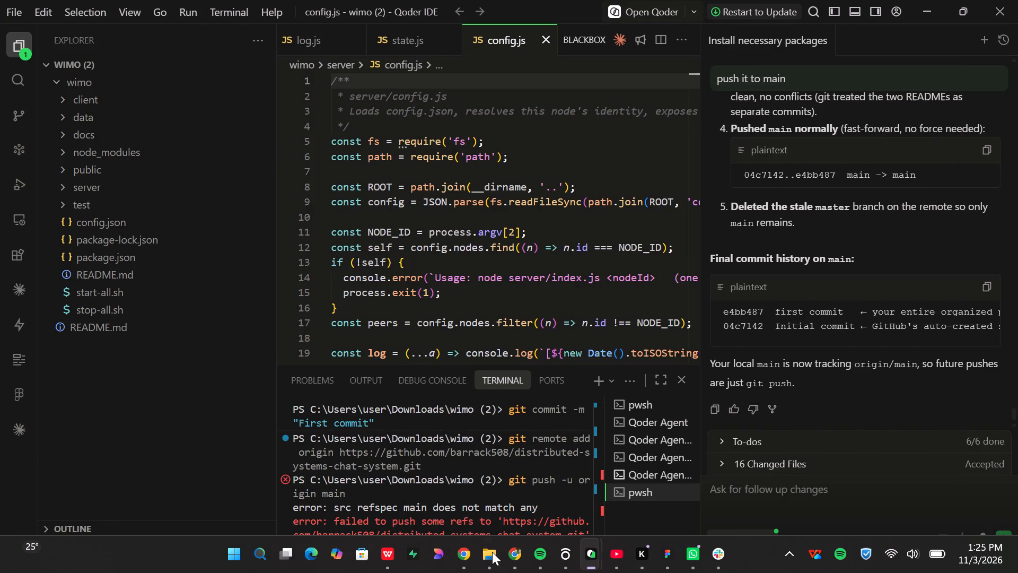
pyautogui.doubleClick(332, 457)
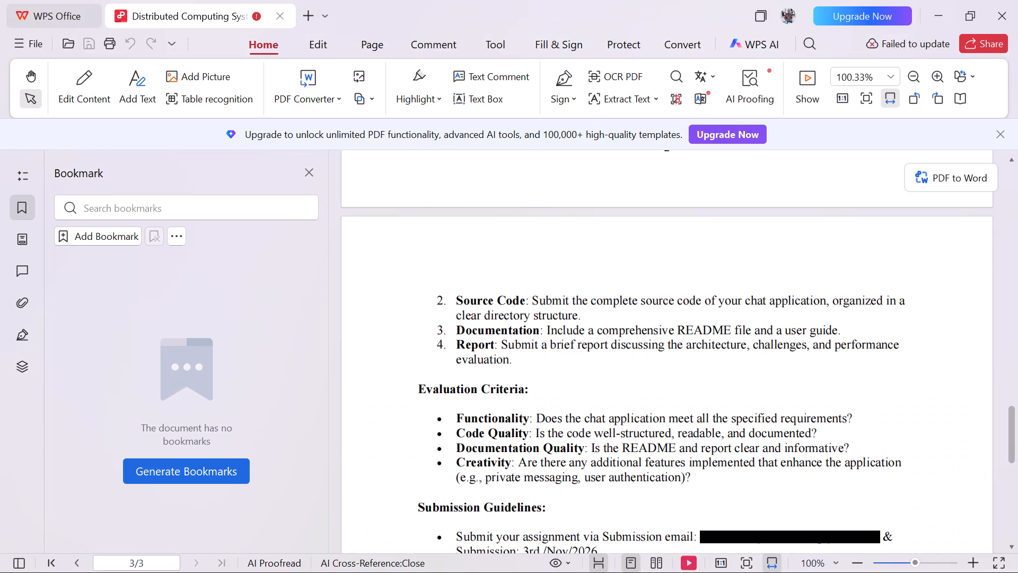
pyautogui.scroll(-1, 453, 415)
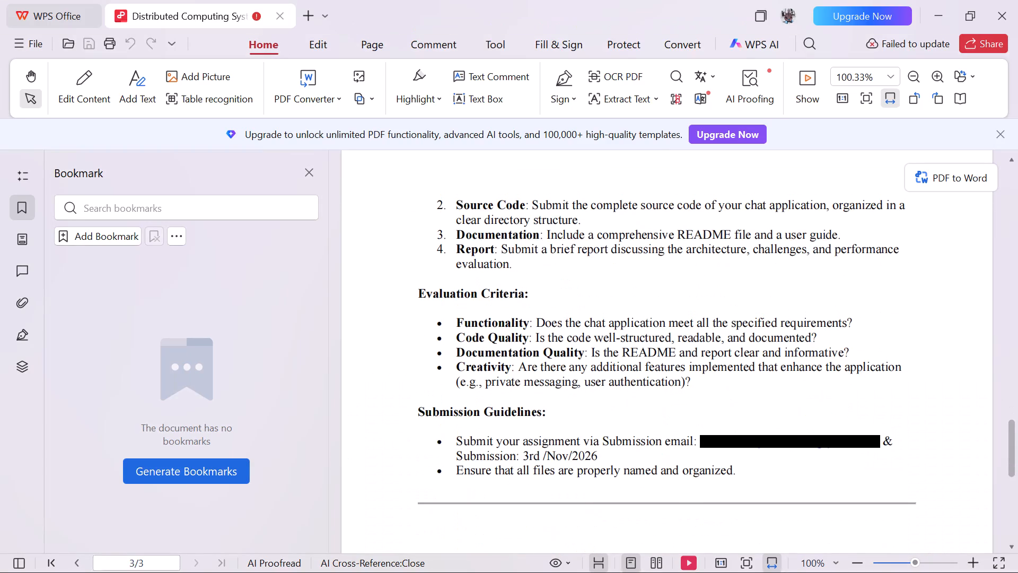
pyautogui.scroll(-5, 453, 415)
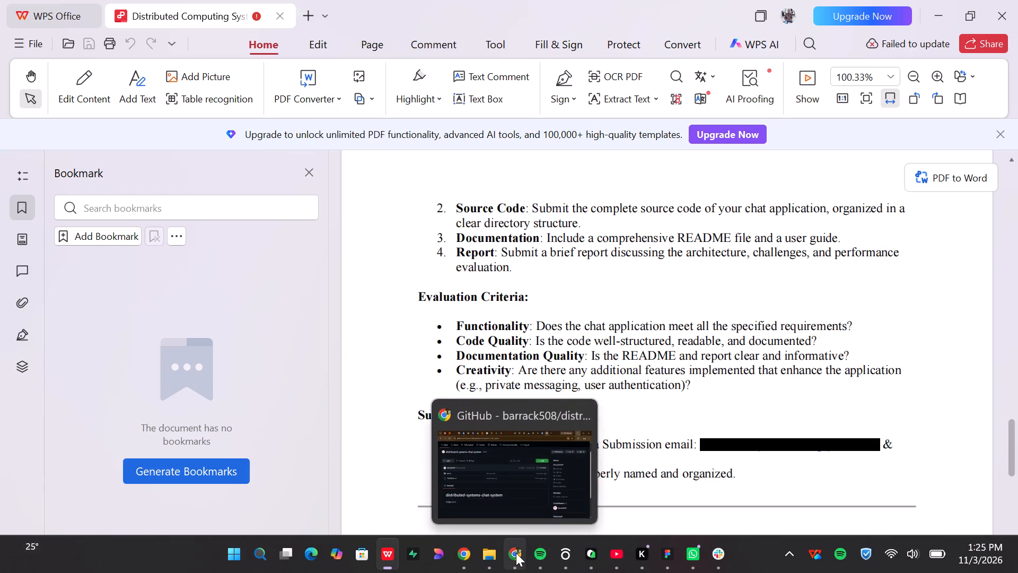
pyautogui.click(530, 482)
pyautogui.click(695, 1)
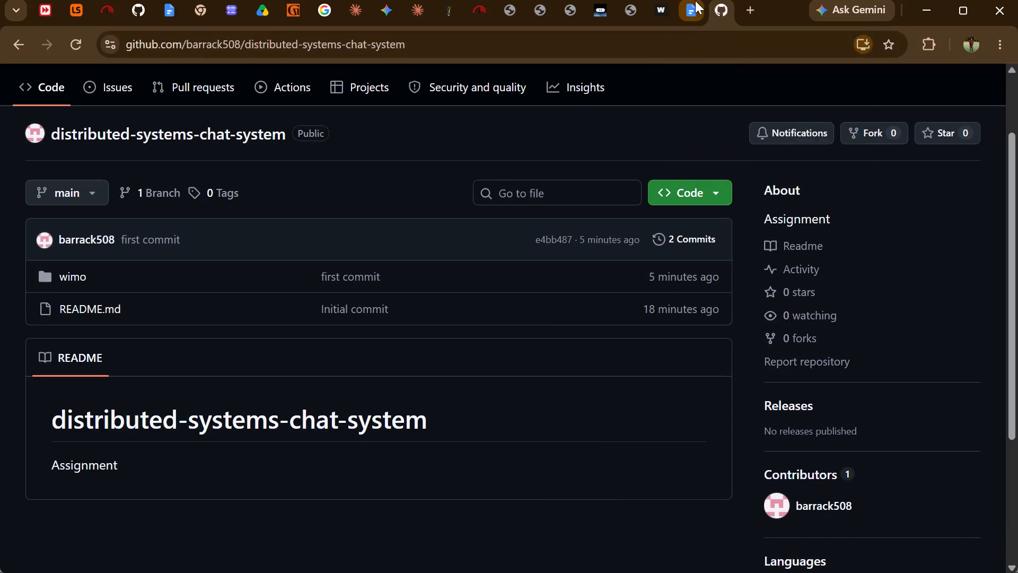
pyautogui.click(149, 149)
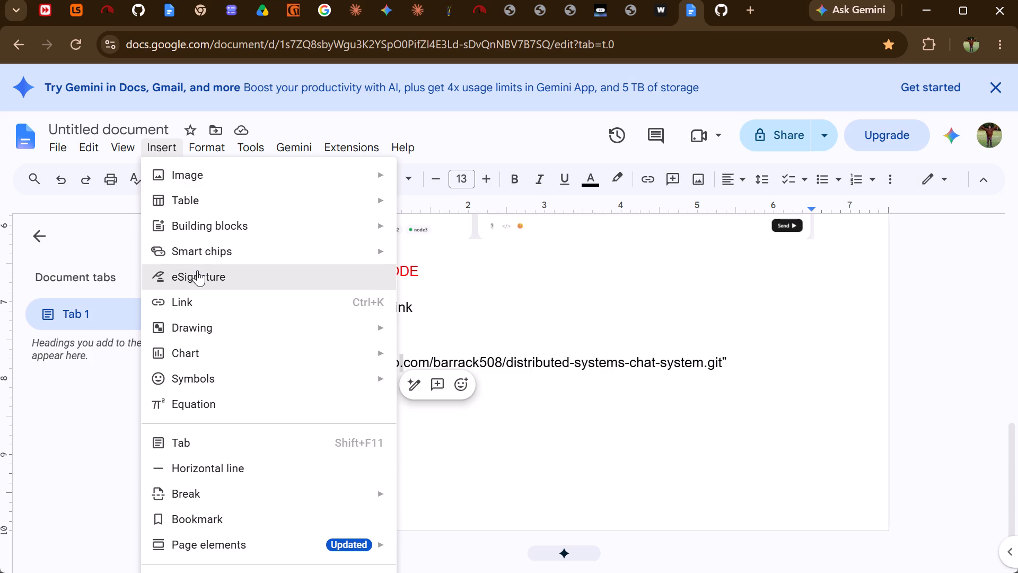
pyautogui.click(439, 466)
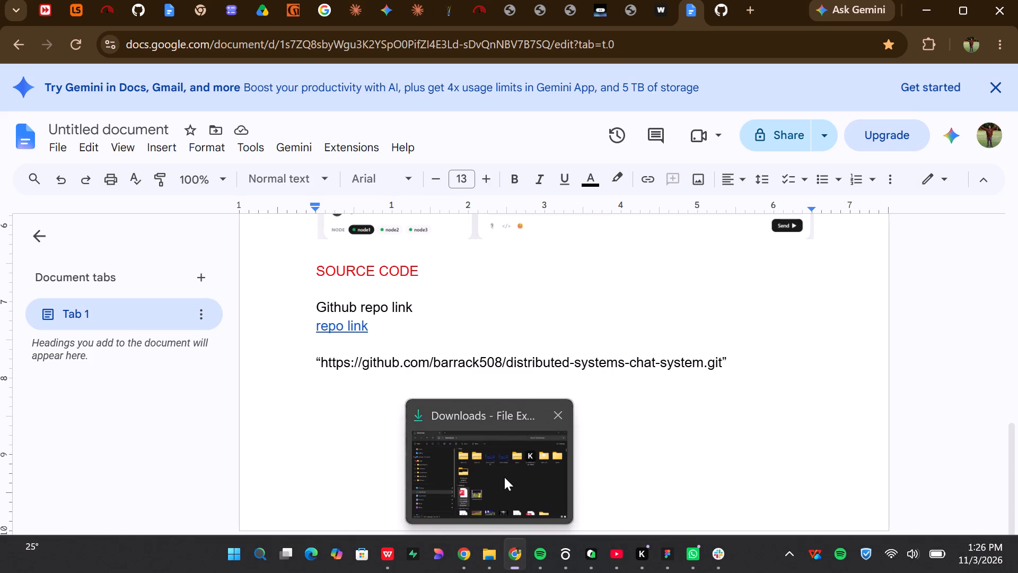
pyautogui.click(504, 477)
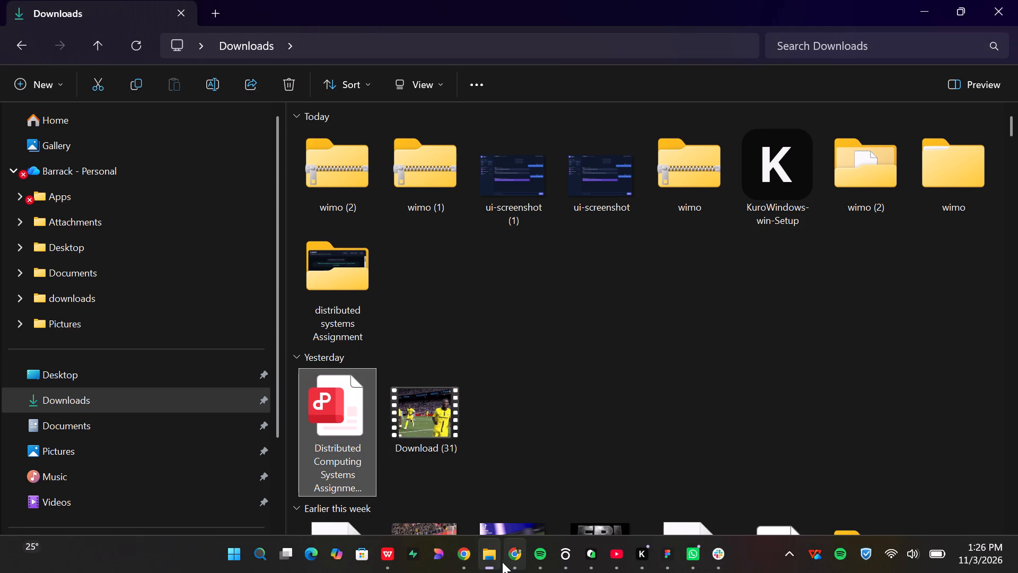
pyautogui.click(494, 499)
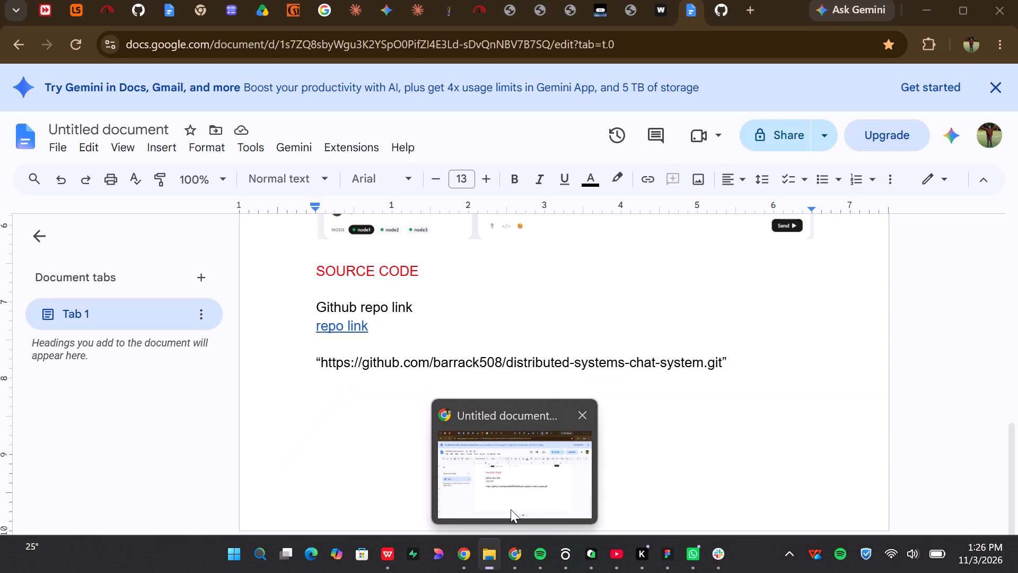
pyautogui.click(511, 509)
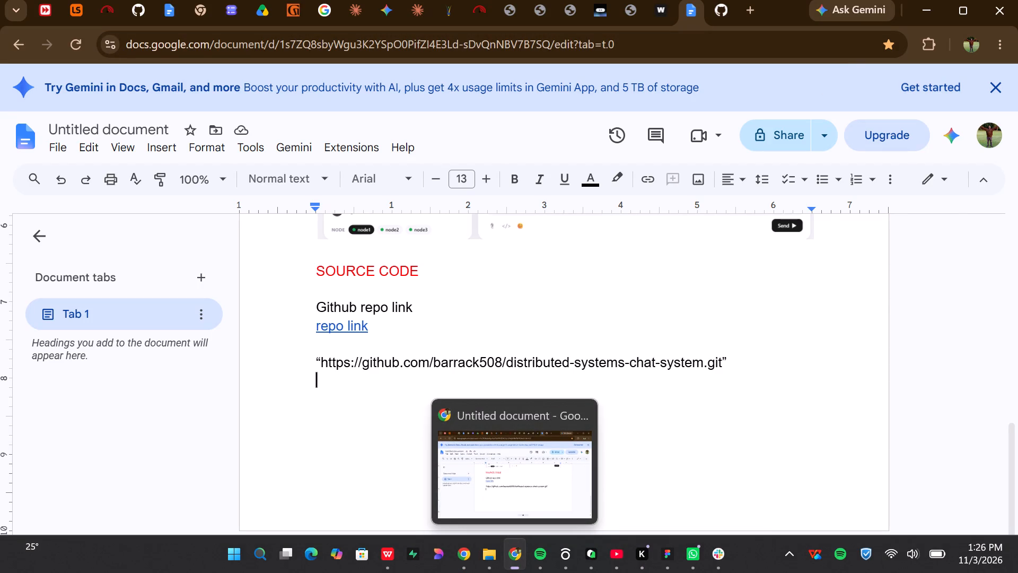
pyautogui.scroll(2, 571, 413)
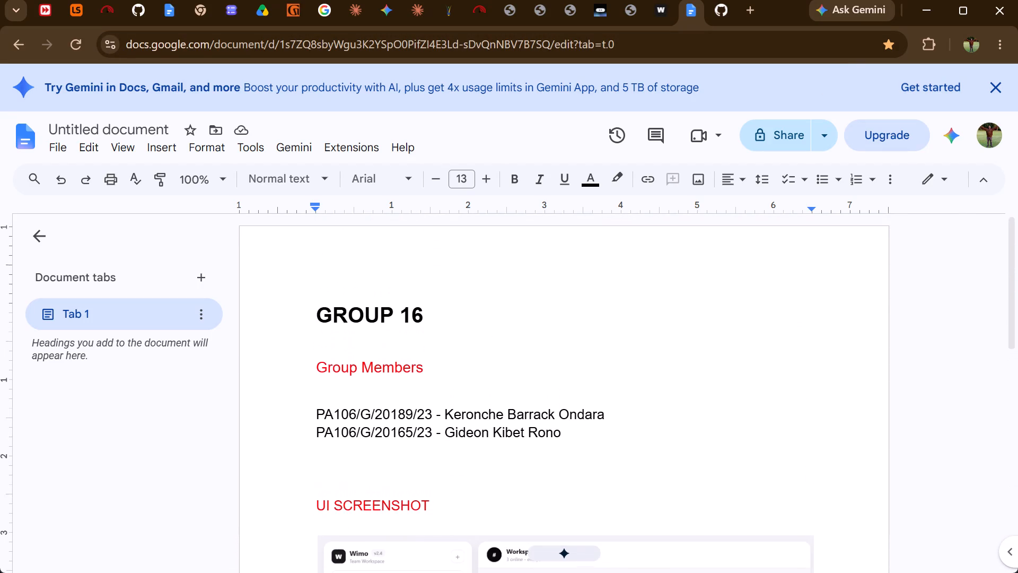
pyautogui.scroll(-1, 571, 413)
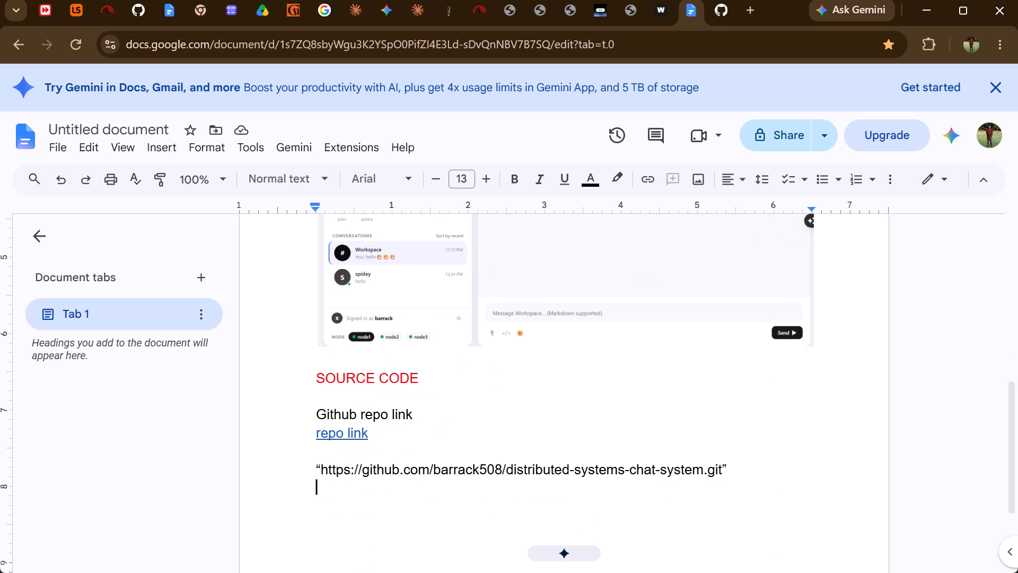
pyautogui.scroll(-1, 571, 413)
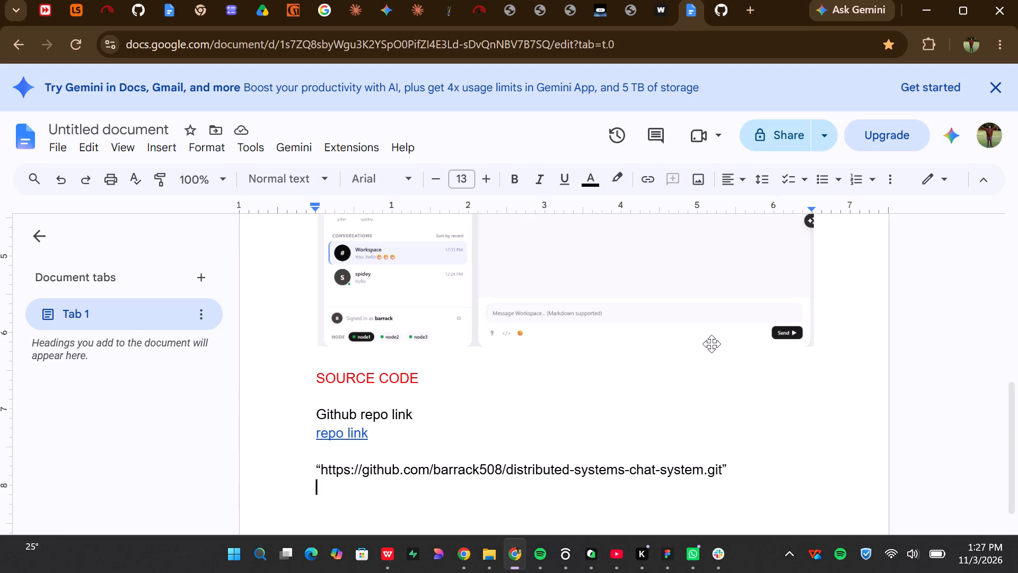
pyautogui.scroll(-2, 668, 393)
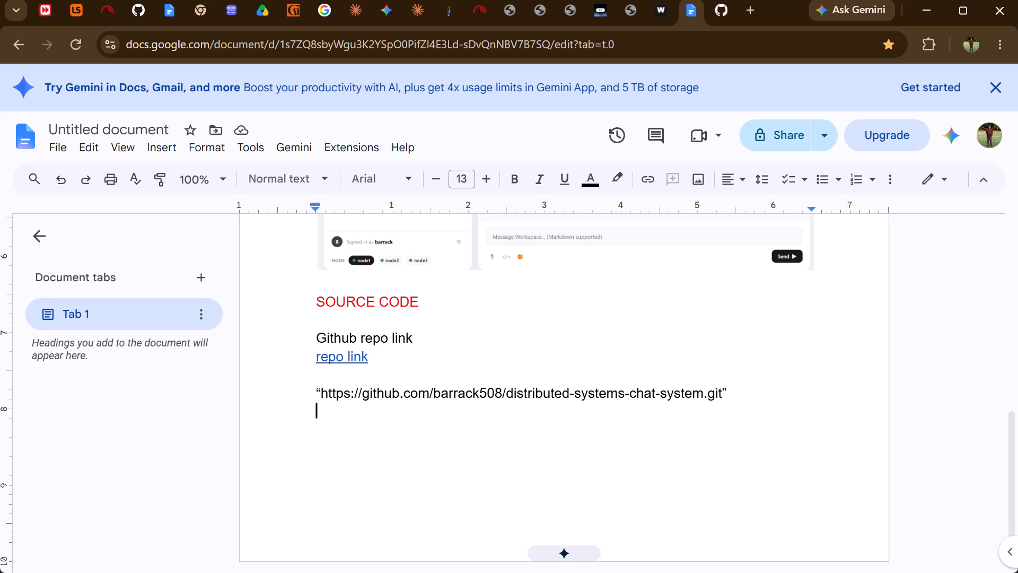
# Leave a blank line below the quoted repository URL and copy the SOURCE CODE heading, placing the cursor on the new last line.
pyautogui.press('Return')
pyautogui.tripleClick(361, 296)
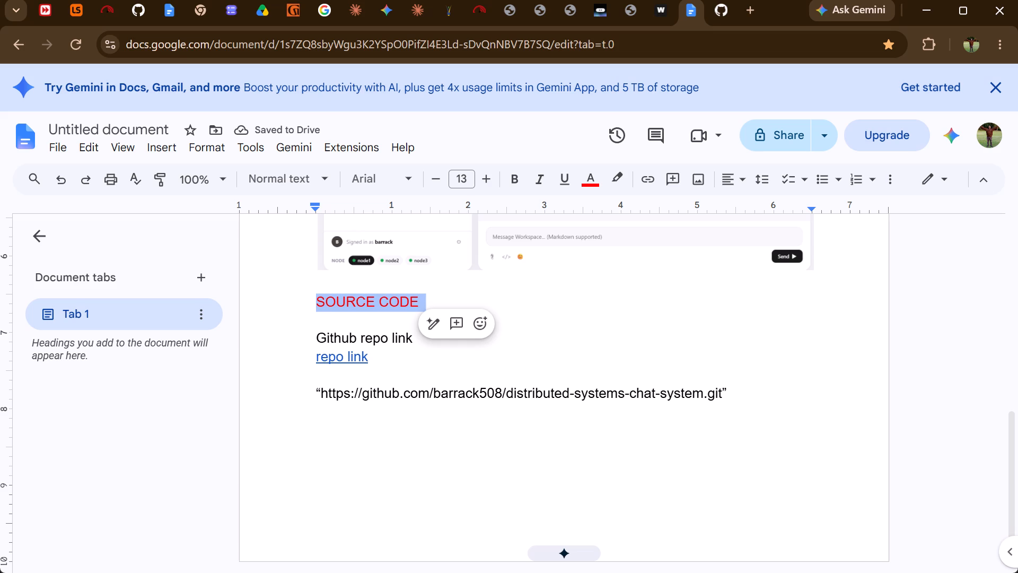
pyautogui.hotkey('ctrl', 'c')
pyautogui.click(320, 448)
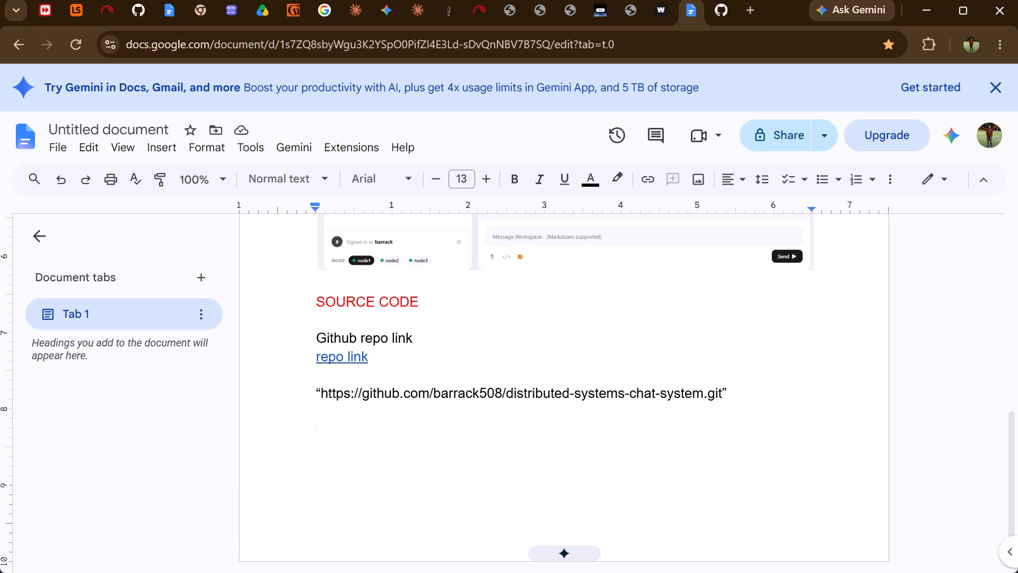
# Add the line "Documentation" on the new last line, below the quoted repository URL.
pyautogui.scroll(1, 501, 245)
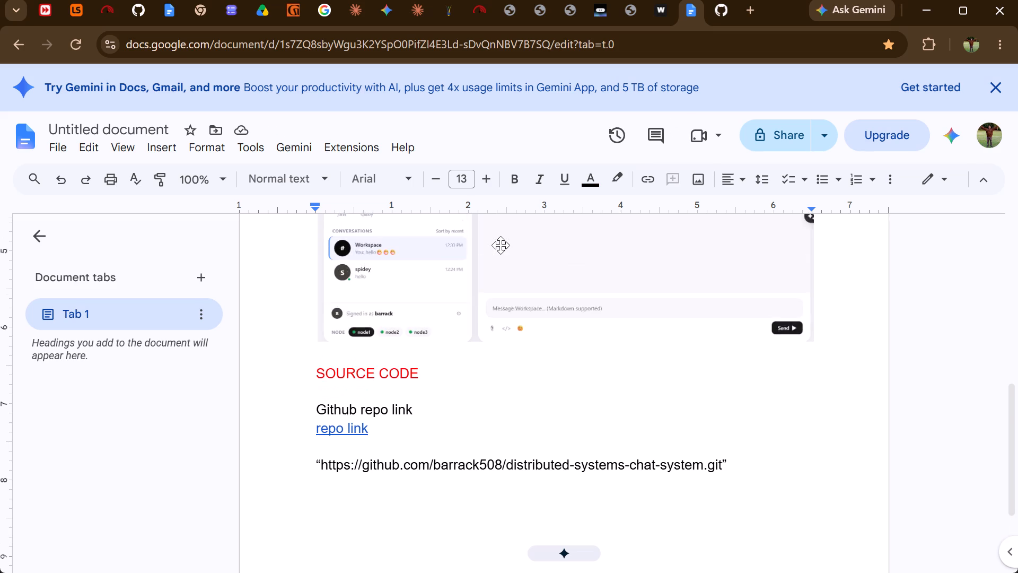
pyautogui.scroll(1, 501, 245)
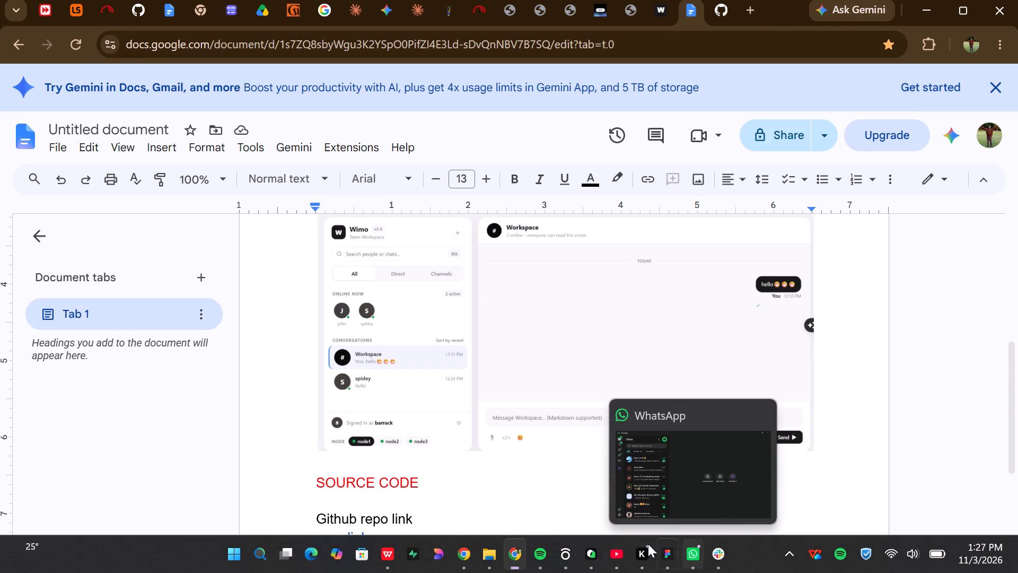
pyautogui.scroll(-1, 424, 472)
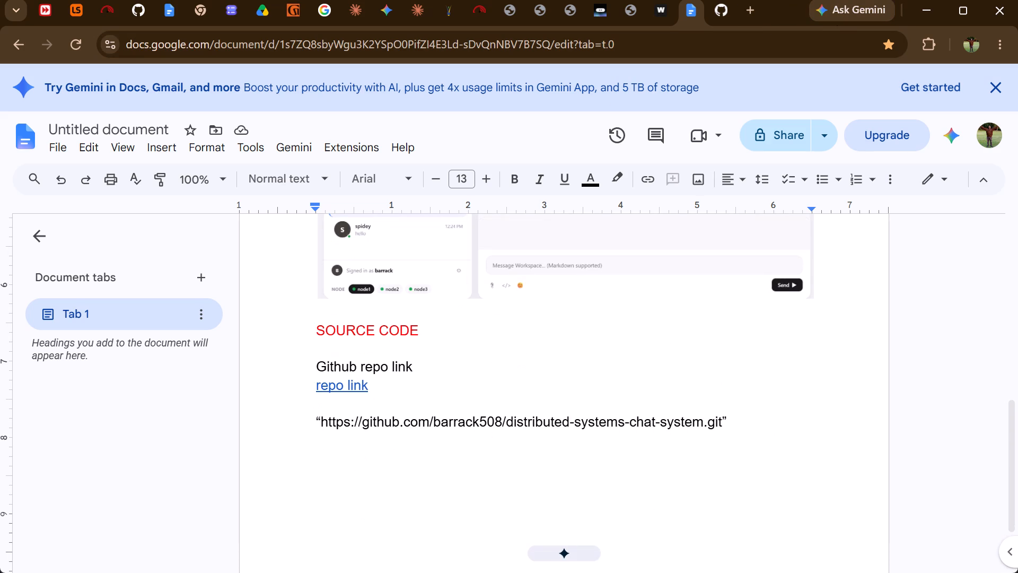
pyautogui.scroll(-2, 340, 472)
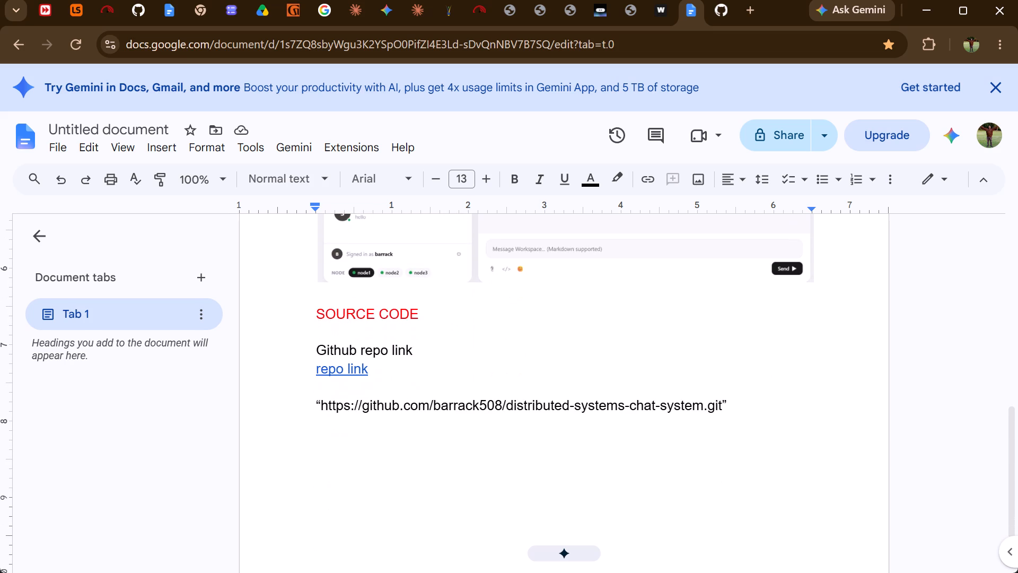
pyautogui.scroll(-3, 340, 472)
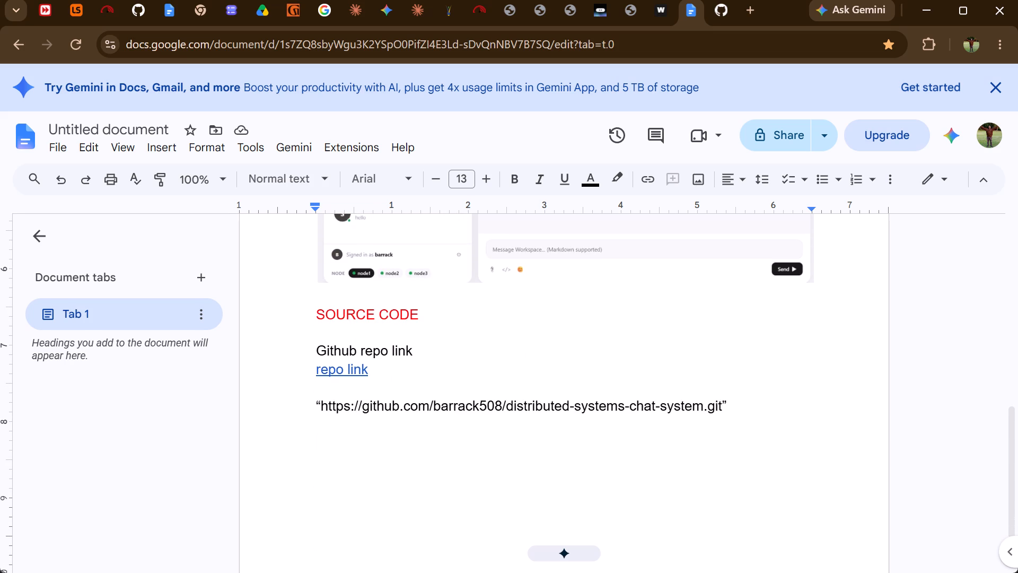
pyautogui.scroll(-1, 340, 472)
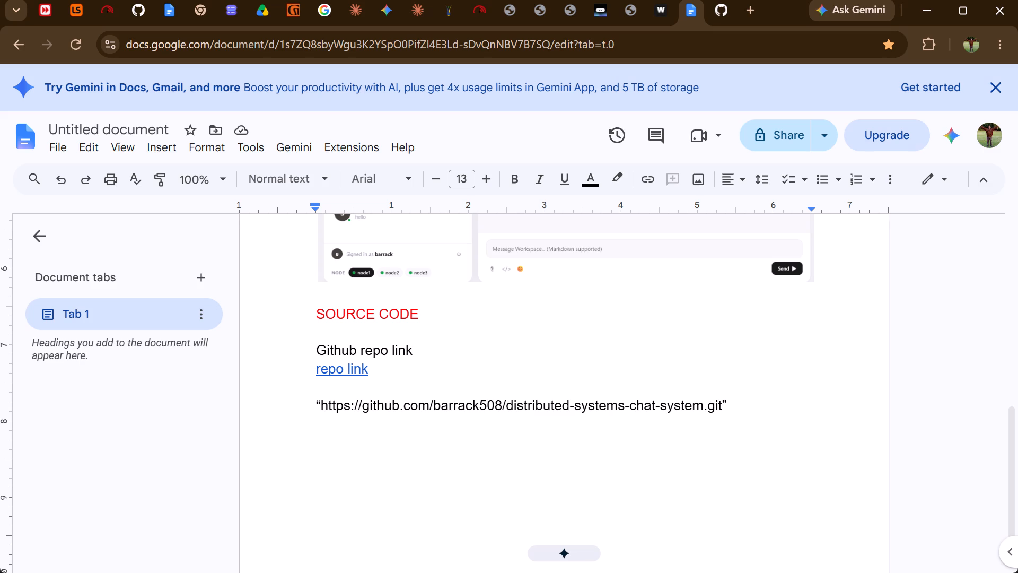
pyautogui.hotkey('shift', 'd')
pyautogui.keyDown('shift'); pyautogui.scroll(-1, 340, 472); pyautogui.keyUp('shift')
pyautogui.scroll(-1, 340, 472)
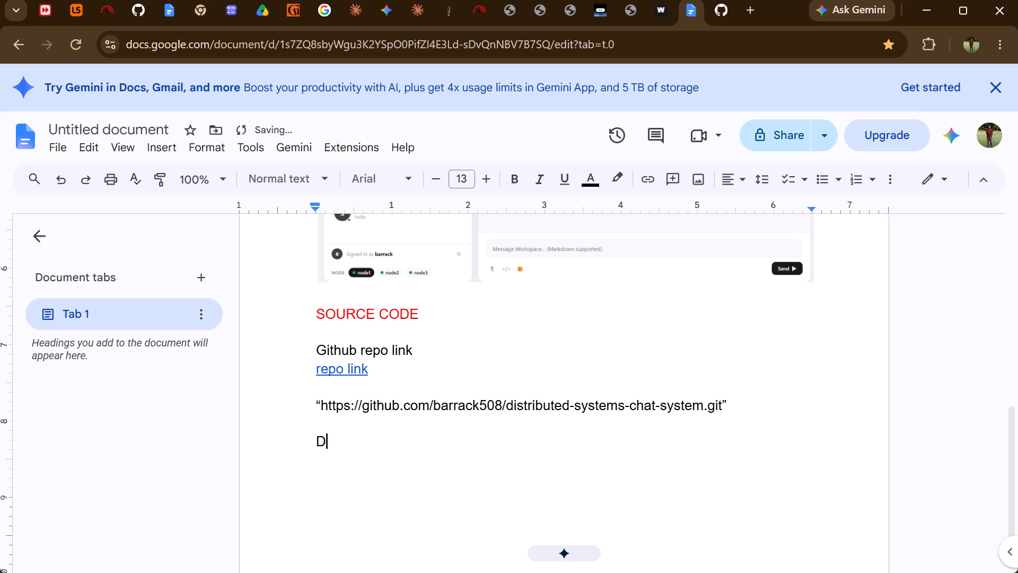
pyautogui.write('ocumentation')
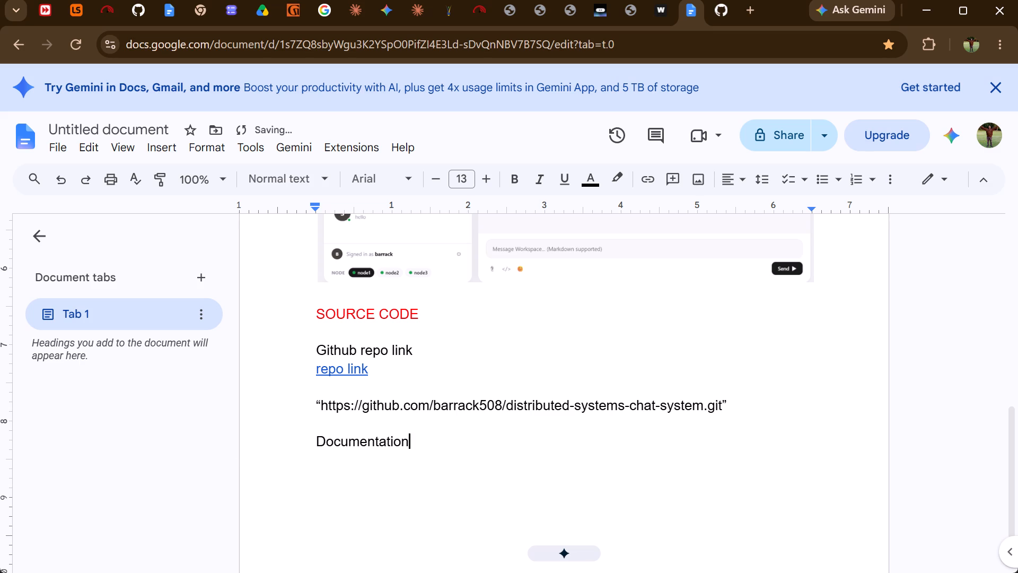
# Change the text colour of the Documentation heading to red, matching the SOURCE CODE heading.
pyautogui.tripleClick(362, 446)
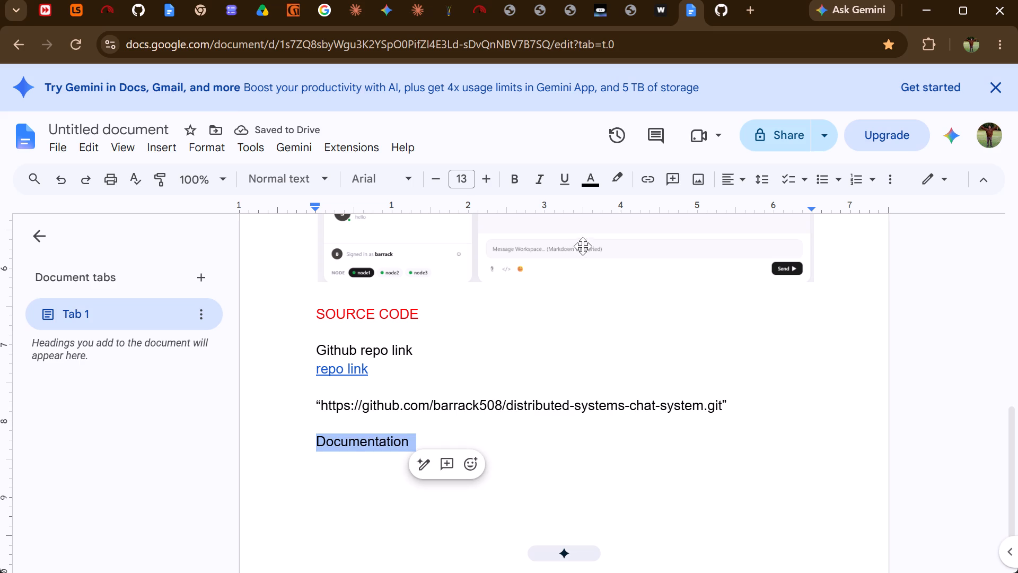
pyautogui.click(583, 183)
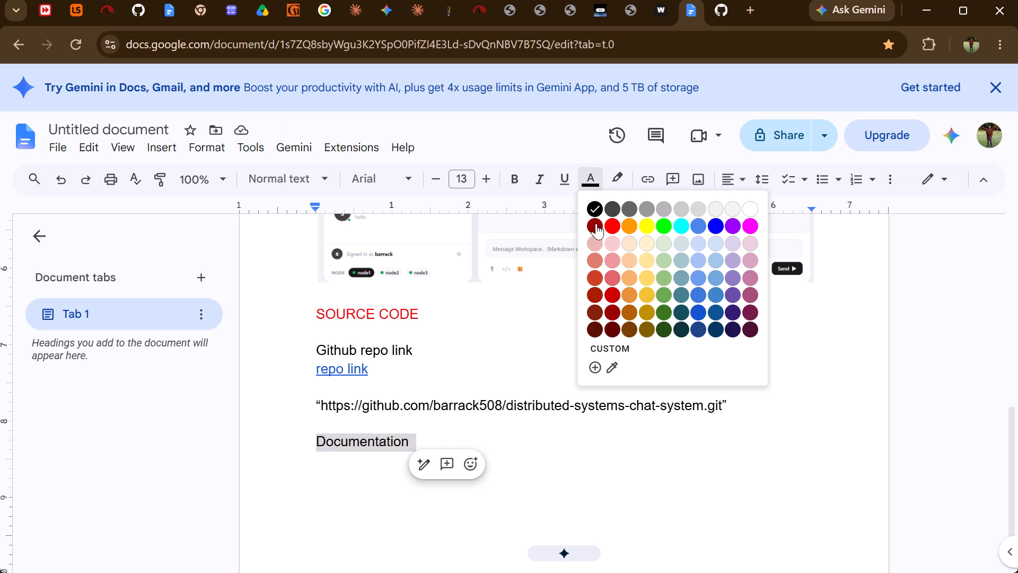
pyautogui.click(609, 224)
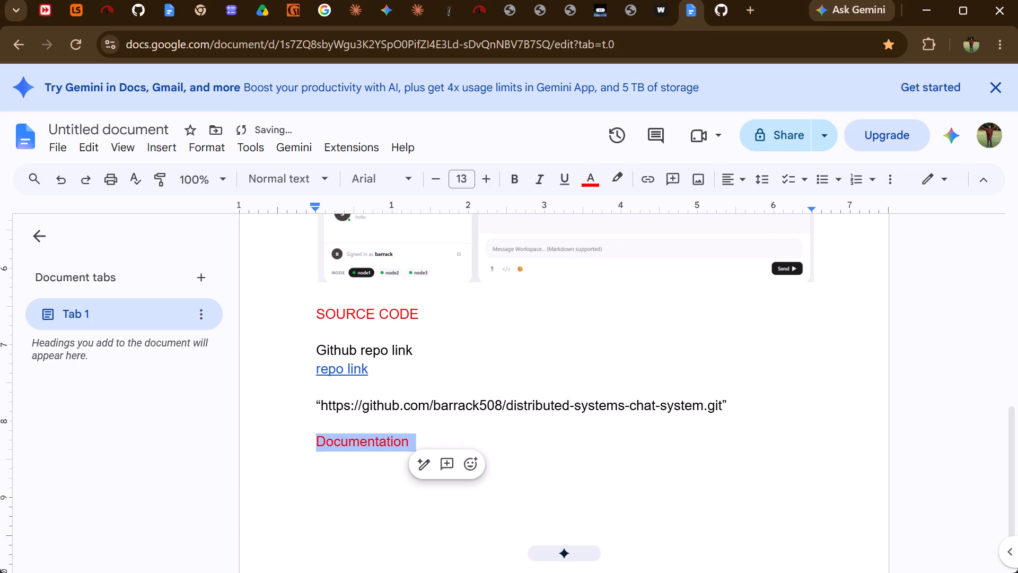
pyautogui.click(491, 433)
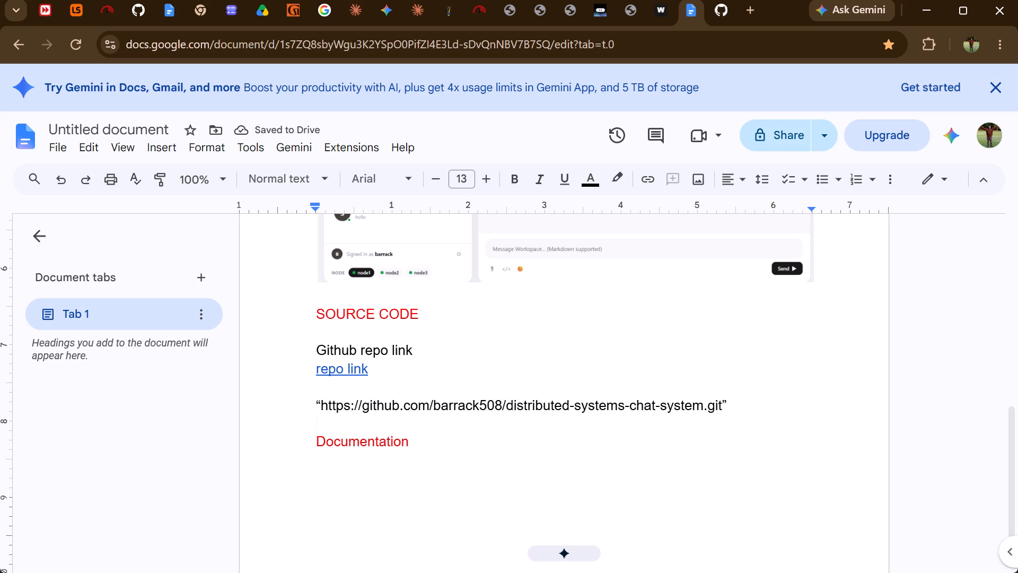
# Start a new paragraph after a blank line below the Documentation heading, with the text colour set to black.
pyautogui.click(452, 444)
pyautogui.press('Return')
pyautogui.press('Return')
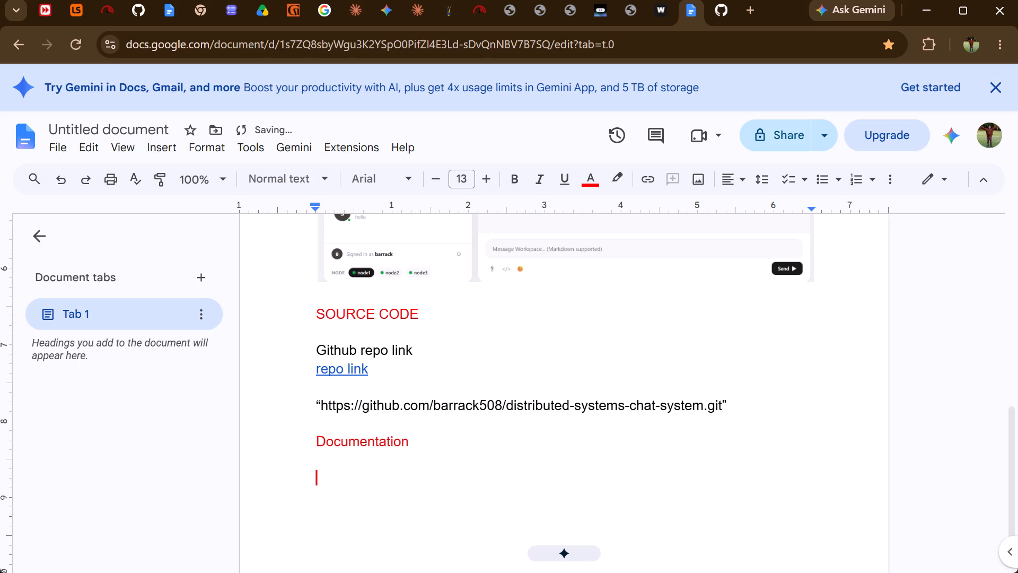
pyautogui.click(594, 189)
pyautogui.click(596, 210)
pyautogui.click(389, 505)
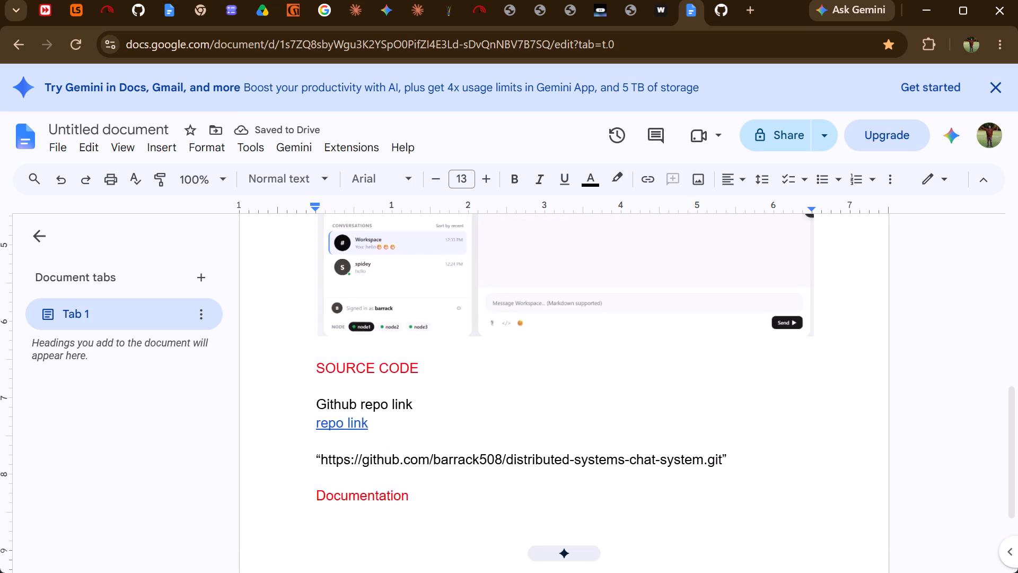
pyautogui.scroll(1, 389, 505)
pyautogui.scroll(-1, 389, 505)
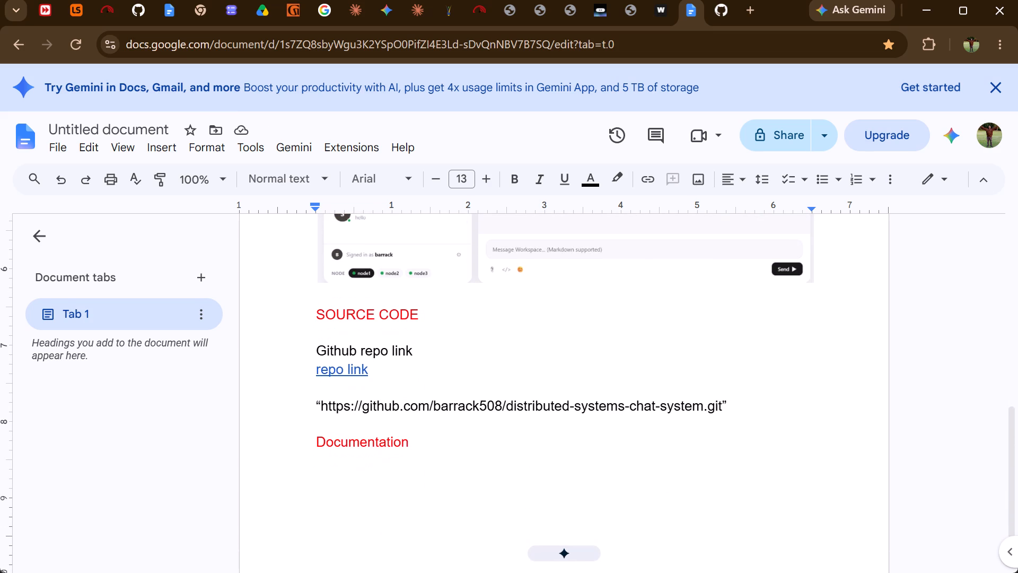
# Write "The Readme documentation is on the github repo" under the Documentation heading and move to a new line below it.
pyautogui.write('The')
pyautogui.press('space')
pyautogui.write('Read')
pyautogui.write('me')
pyautogui.press('space')
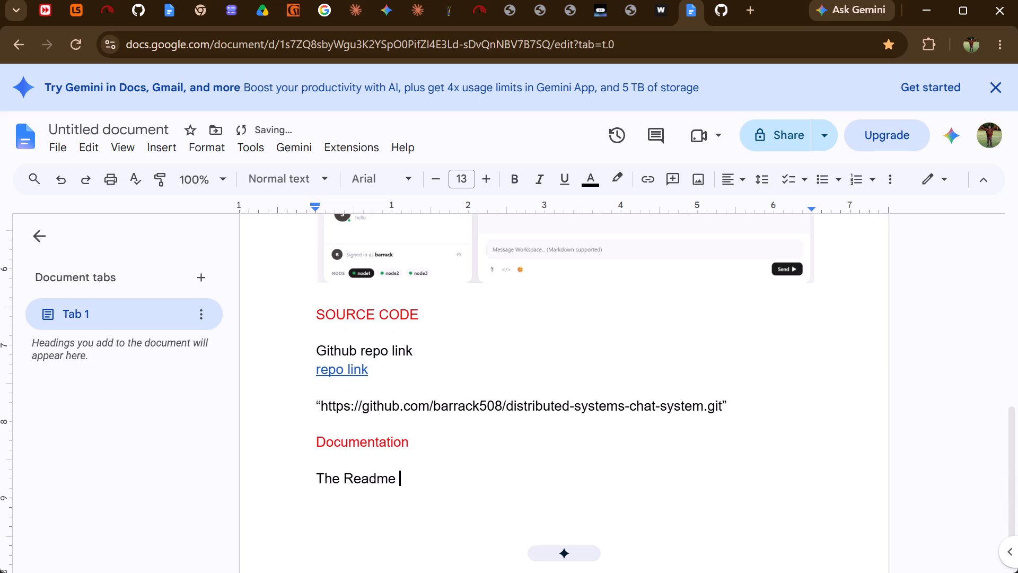
pyautogui.write('documentaio')
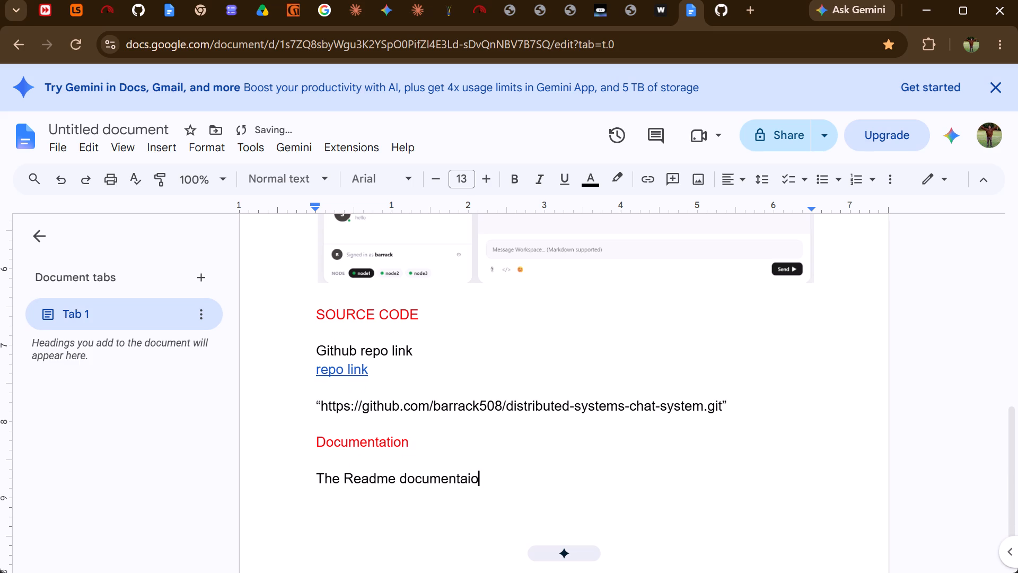
pyautogui.press('BackSpace')
pyautogui.press('BackSpace')
pyautogui.write('tion is on the')
pyautogui.press('space')
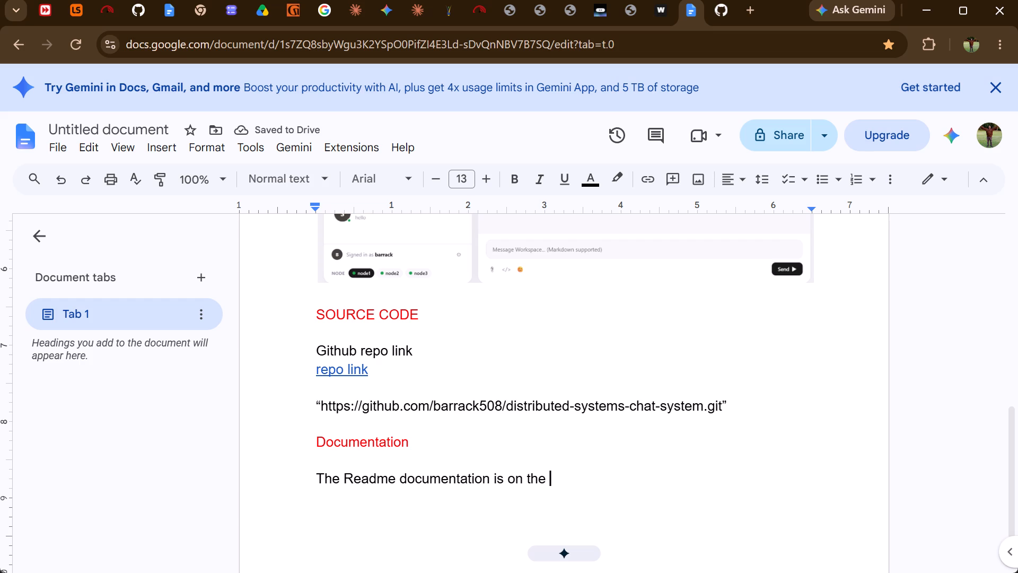
pyautogui.write('github')
pyautogui.press('space')
pyautogui.write('repo')
pyautogui.press('Return')
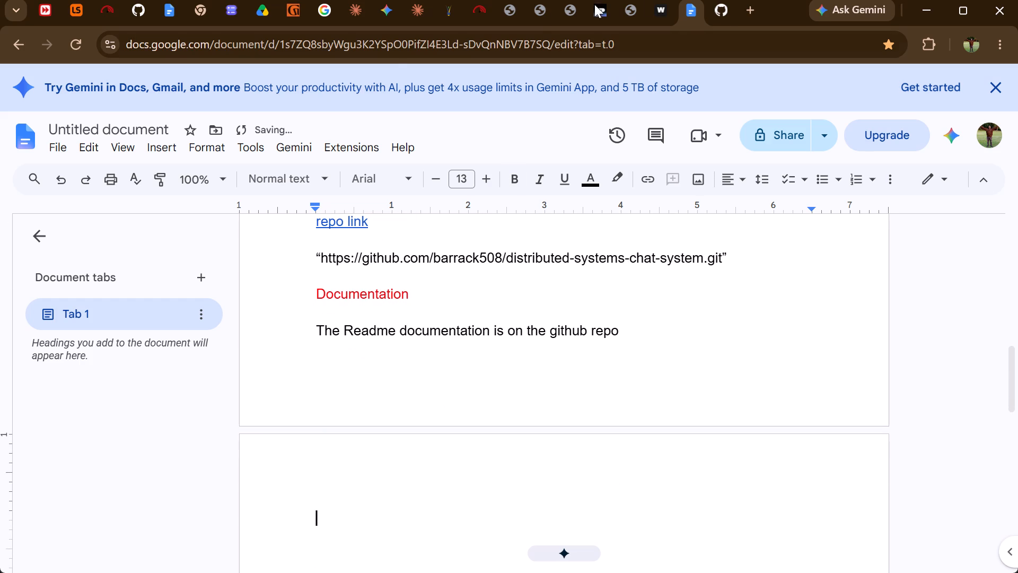
# Capture a screenshot of the distributed-systems-chat-system repository's file list on GitHub, from the branch bar down to README.md.
pyautogui.click(722, 18)
pyautogui.scroll(1, 468, 253)
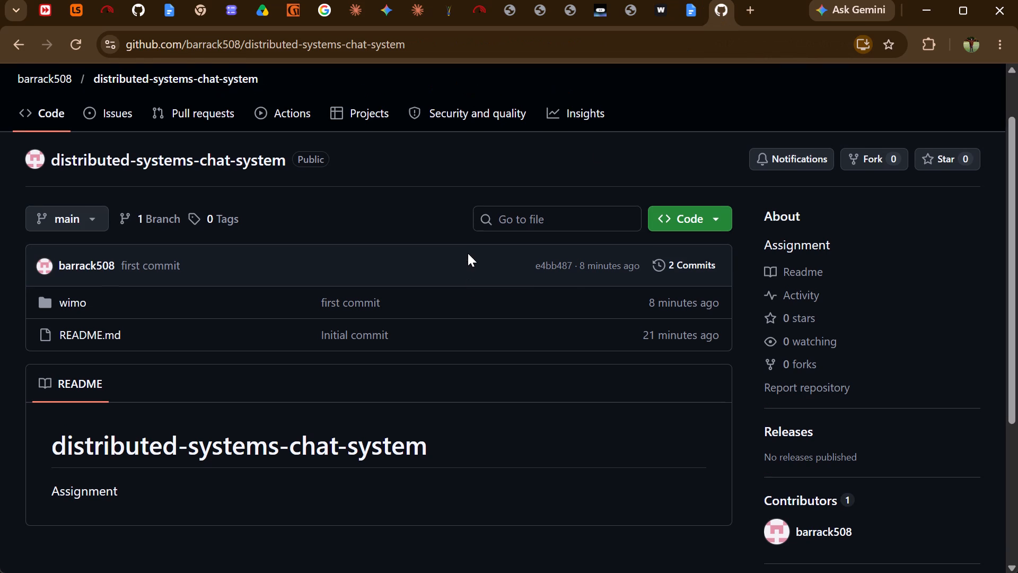
pyautogui.scroll(1, 468, 253)
pyautogui.press('shift+super+s')
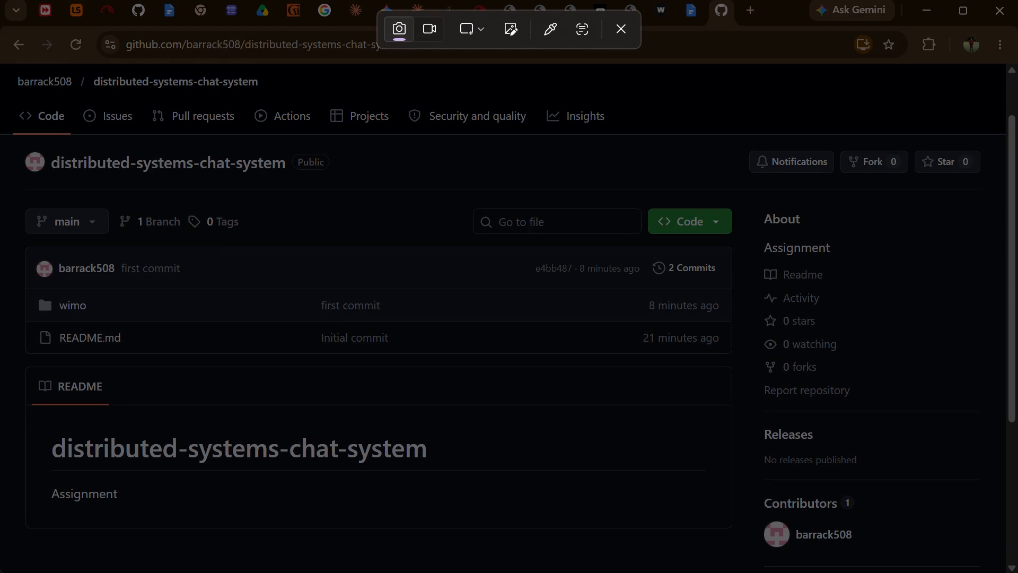
pyautogui.moveTo(13, 209); pyautogui.dragTo(710, 352)
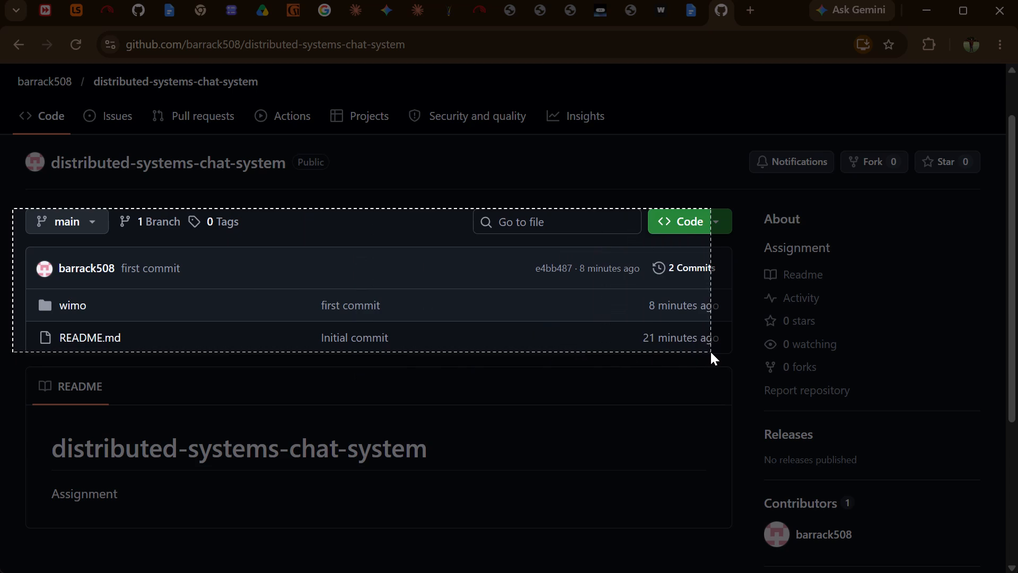
pyautogui.moveTo(710, 352); pyautogui.dragTo(737, 350)
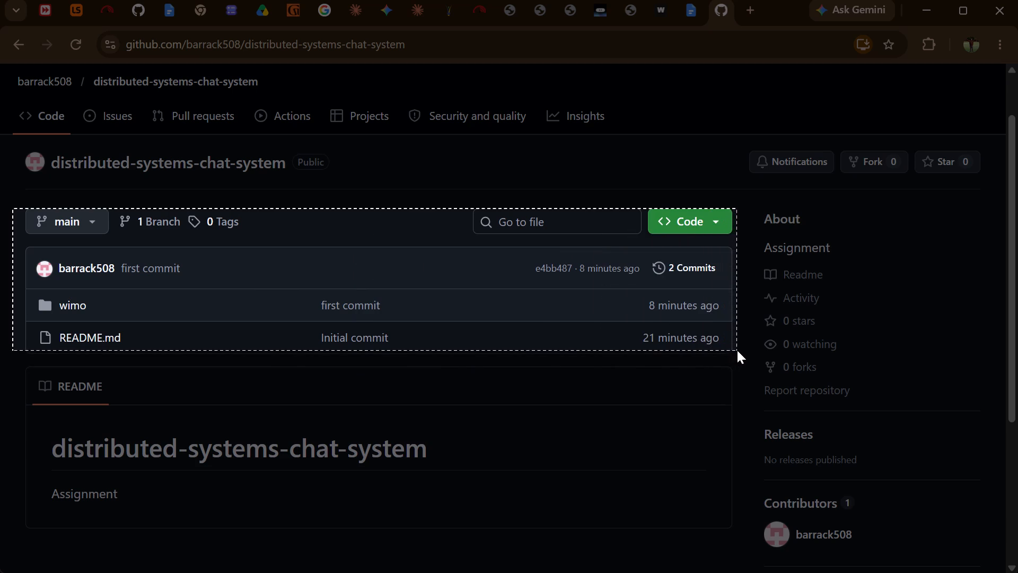
pyautogui.moveTo(737, 350); pyautogui.dragTo(737, 353)
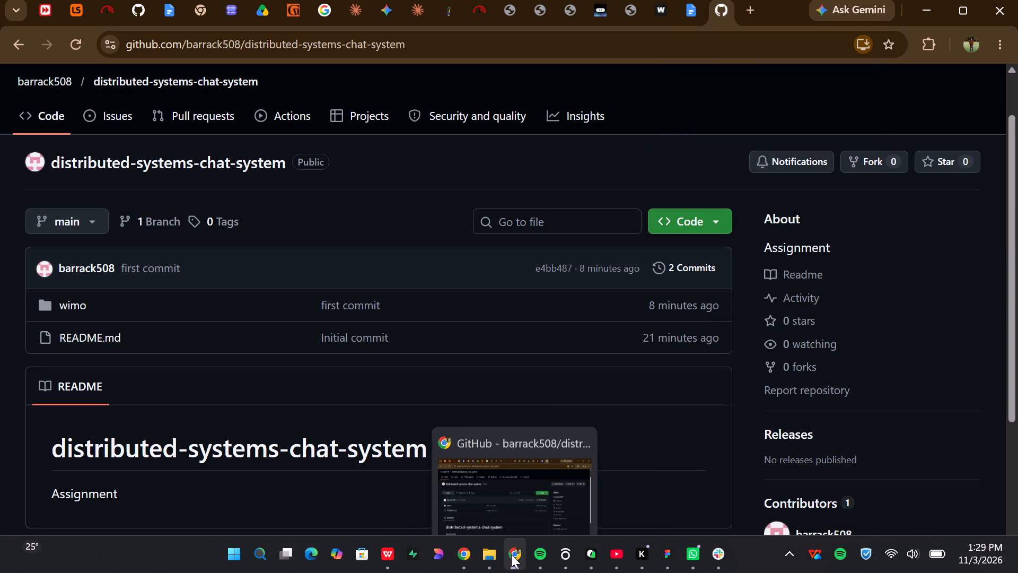
# Paste the captured repository screenshot into the Google Docs document below the Readme documentation line.
pyautogui.click(684, 4)
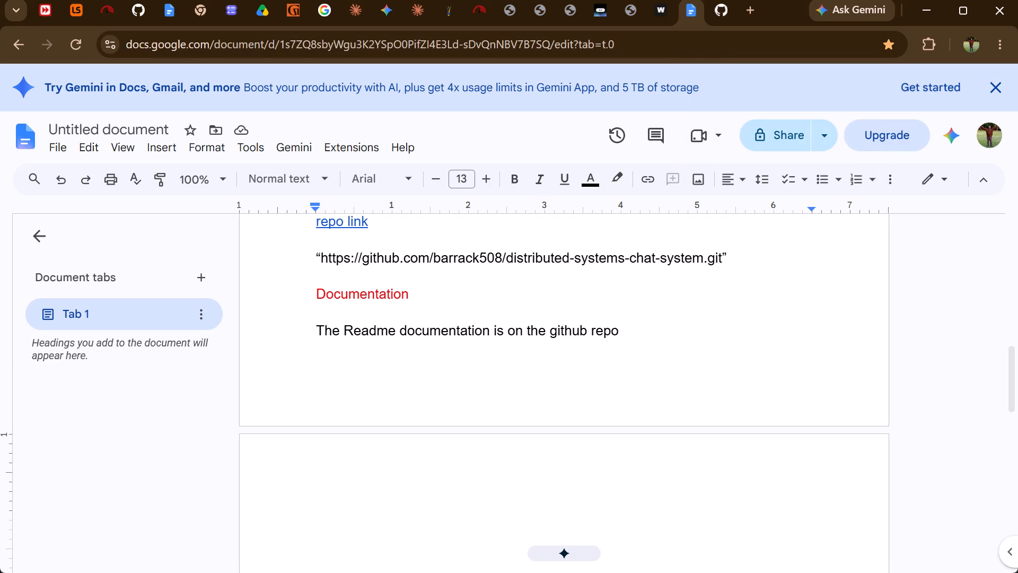
pyautogui.hotkey('ctrl', 'v')
pyautogui.scroll(-1, 355, 512)
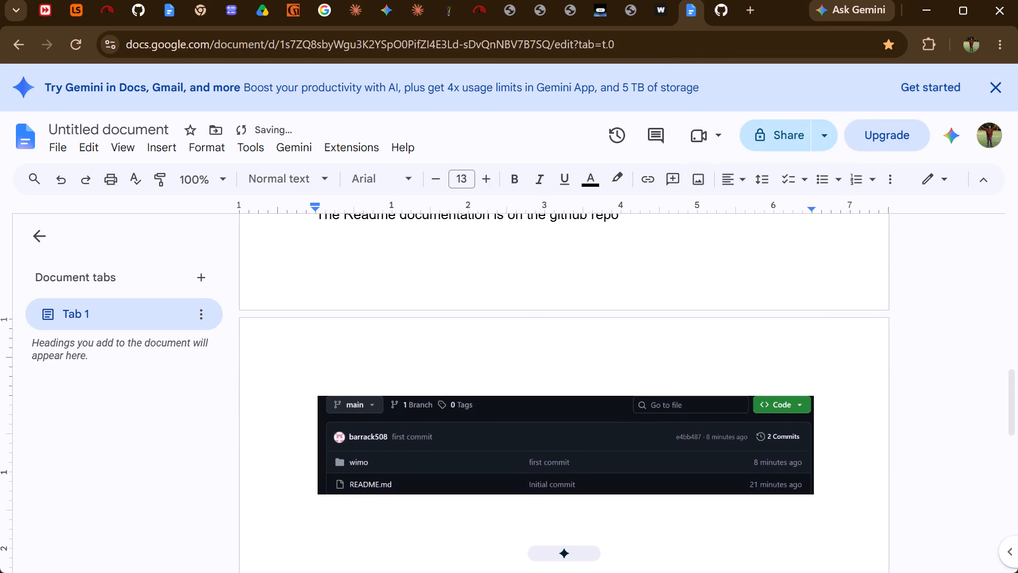
pyautogui.scroll(-1, 355, 512)
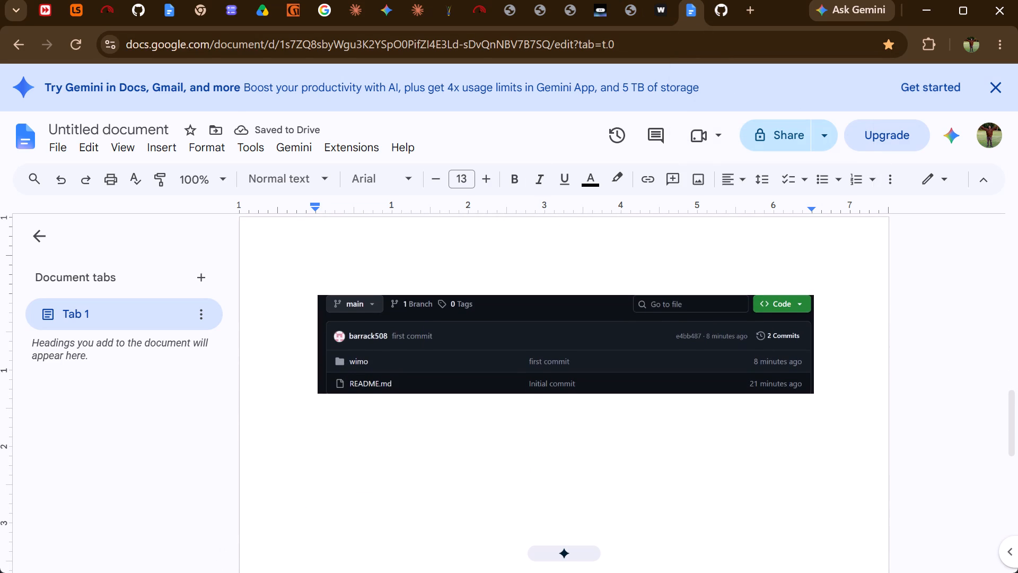
# Review the document's SOURCE CODE and Documentation sections around the pasted repository screenshot.
pyautogui.click(315, 488)
pyautogui.click(315, 488)
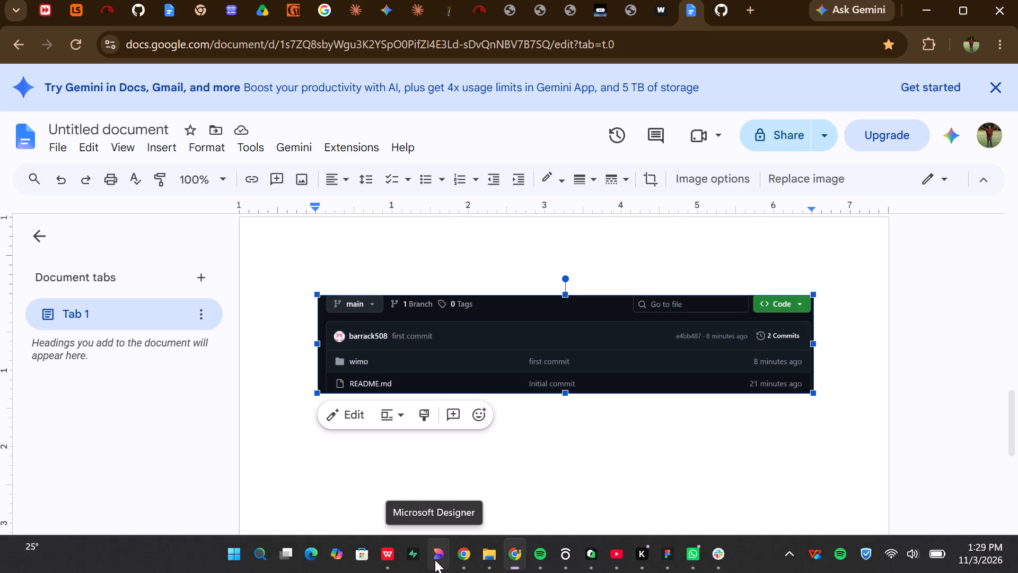
pyautogui.click(546, 470)
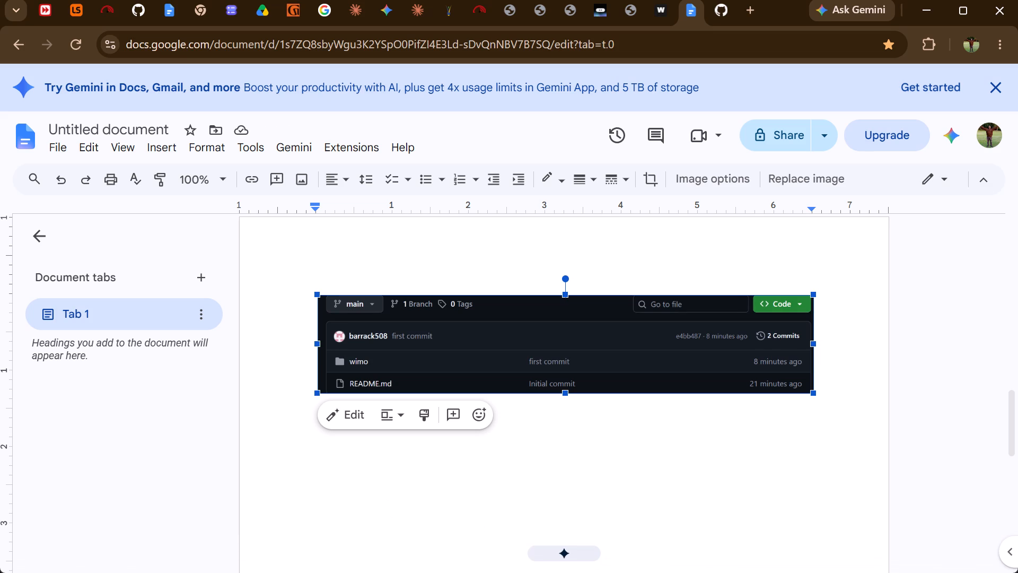
pyautogui.click(565, 447)
pyautogui.scroll(4, 565, 447)
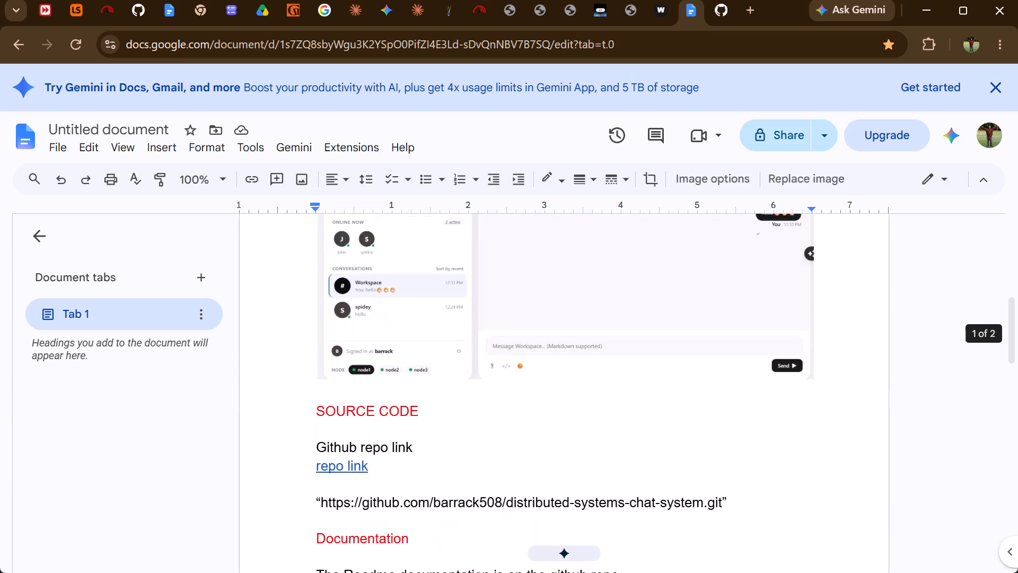
pyautogui.scroll(3, 565, 447)
pyautogui.scroll(-4, 565, 447)
pyautogui.scroll(4, 565, 447)
pyautogui.scroll(-1, 565, 447)
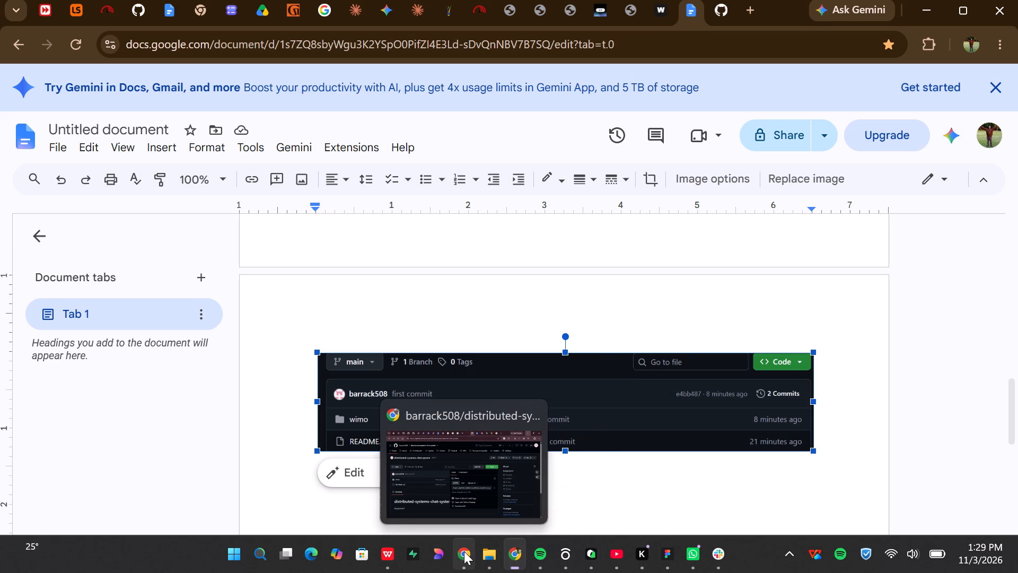
# Switch to the other Chrome window showing the GitHub repository, open README.md from the file list and examine its contents.
pyautogui.click(423, 480)
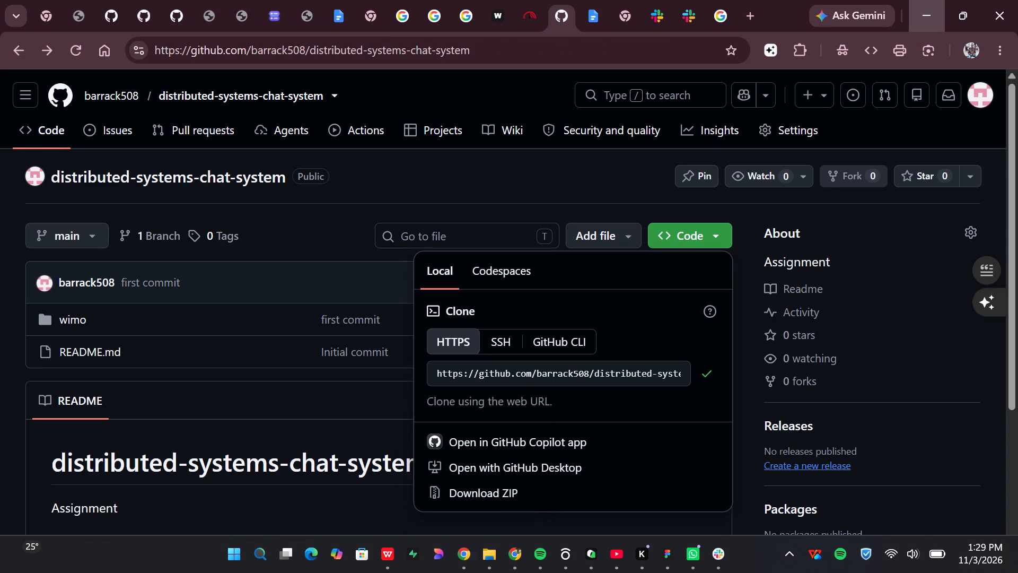
pyautogui.click(564, 184)
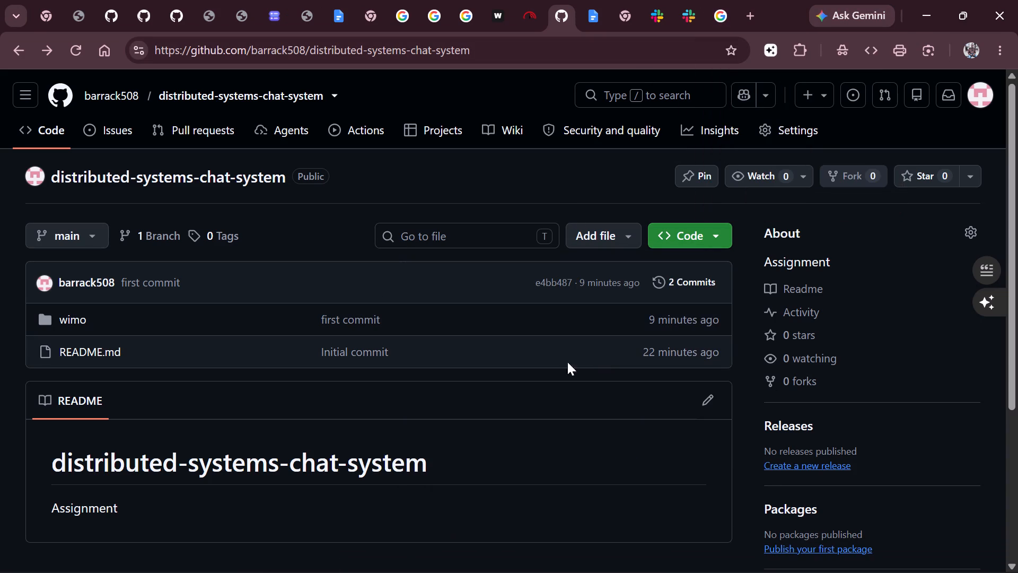
pyautogui.doubleClick(188, 345)
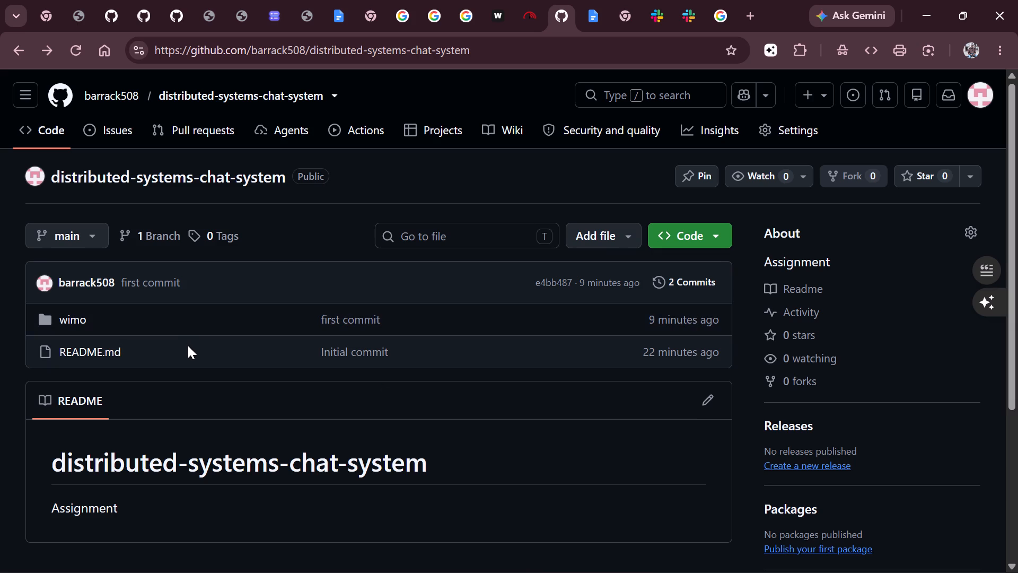
pyautogui.tripleClick(188, 345)
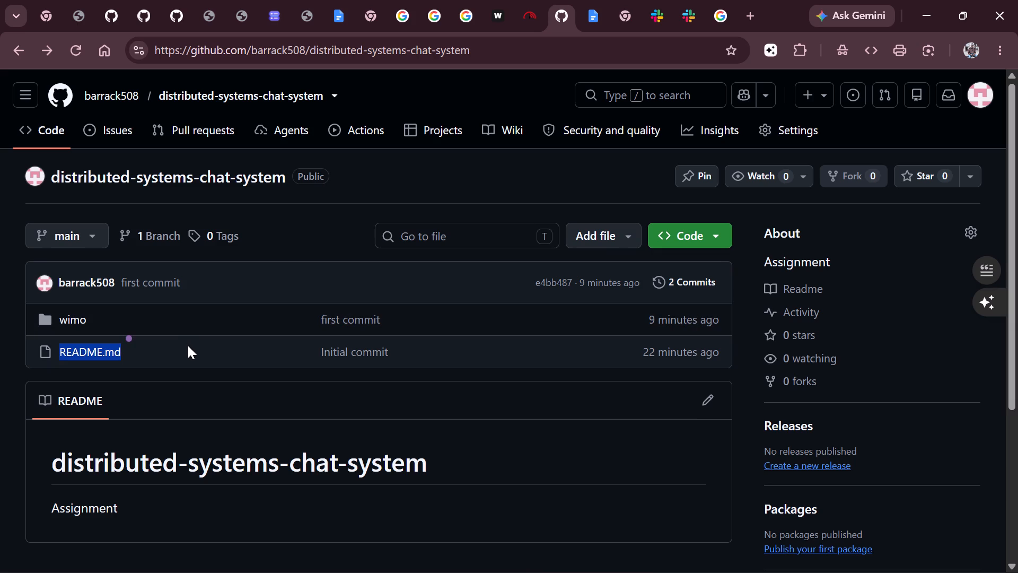
pyautogui.scroll(-2, 240, 517)
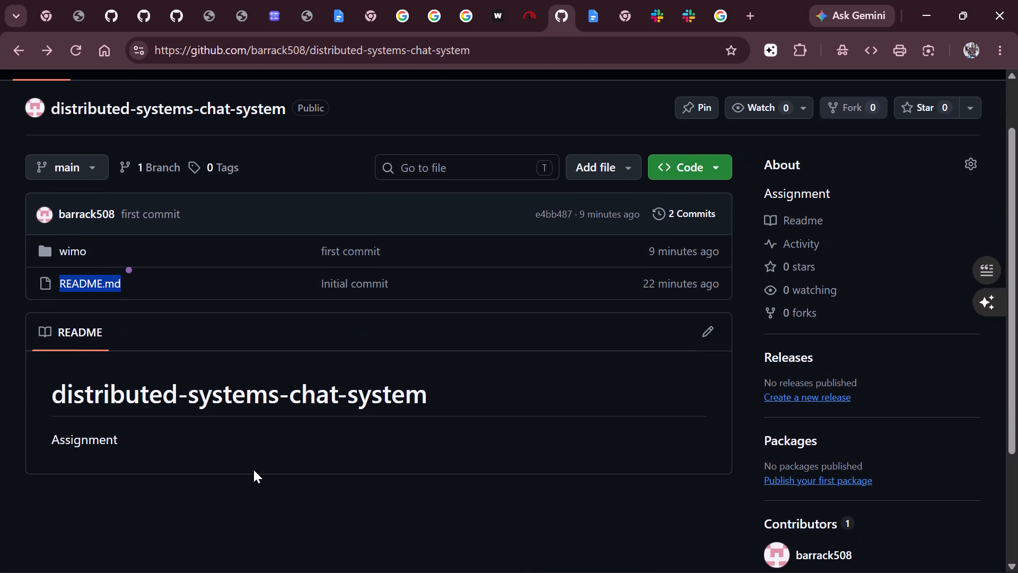
pyautogui.click(257, 454)
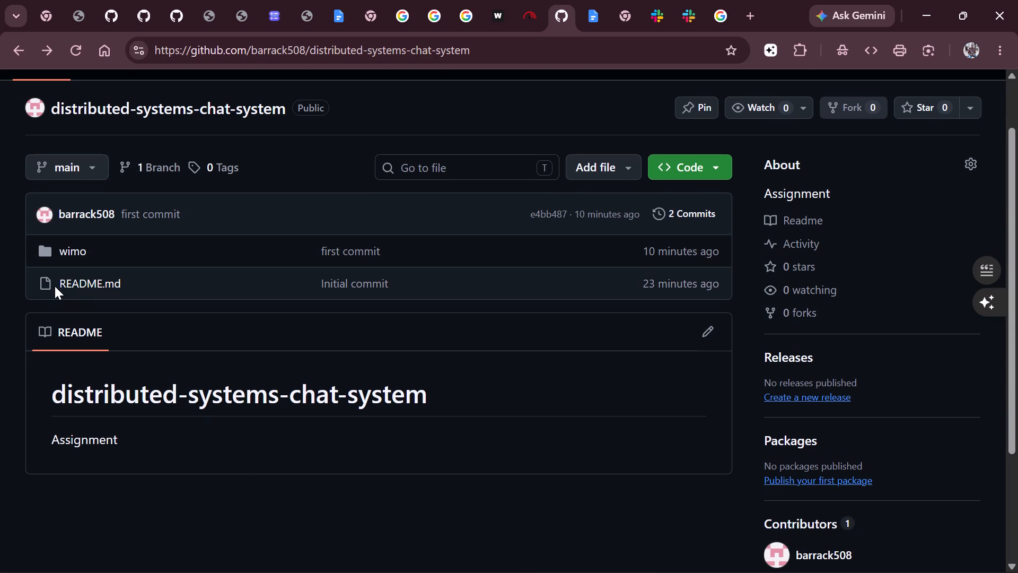
pyautogui.click(80, 282)
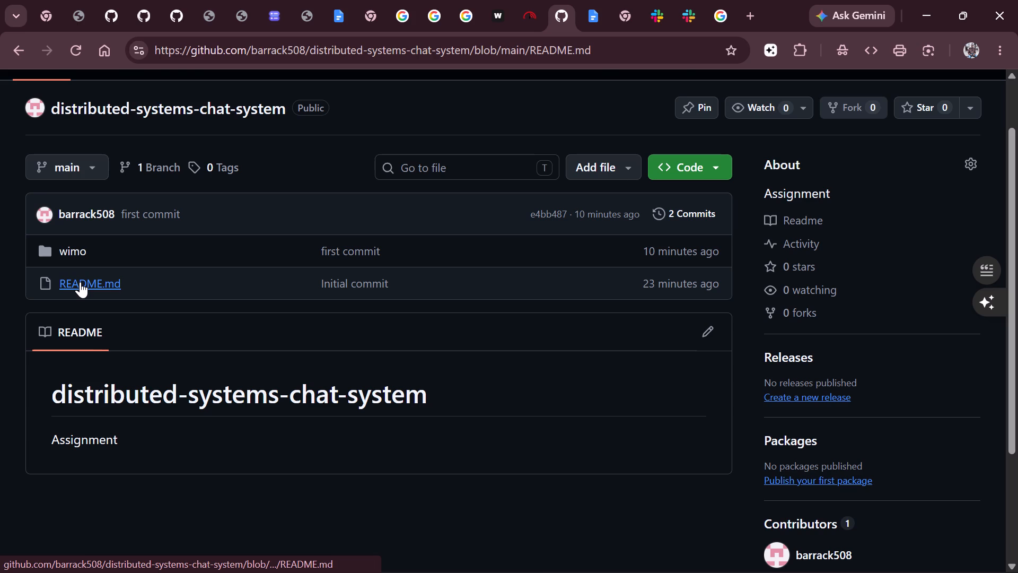
pyautogui.scroll(-1, 405, 373)
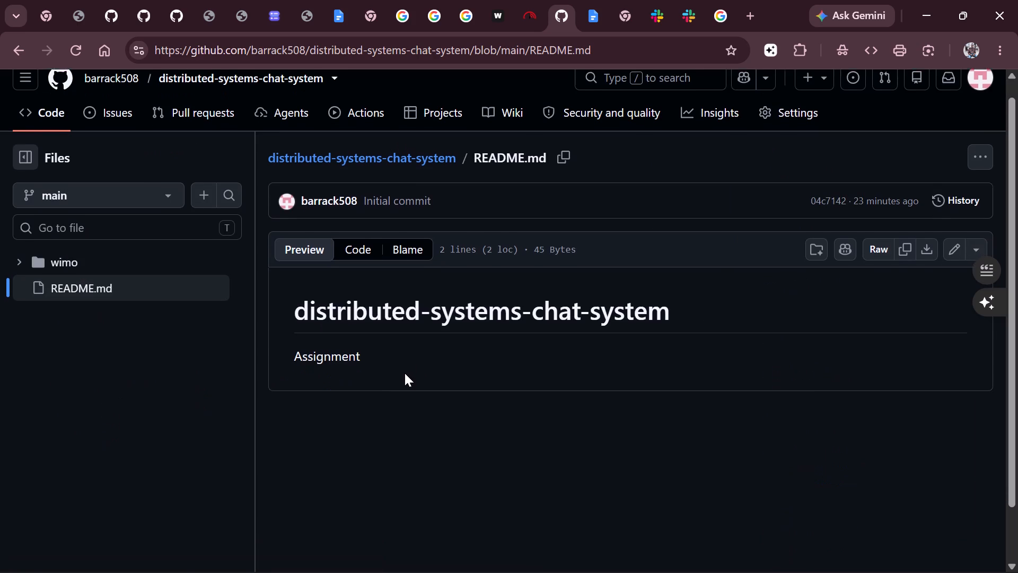
pyautogui.scroll(-2, 405, 373)
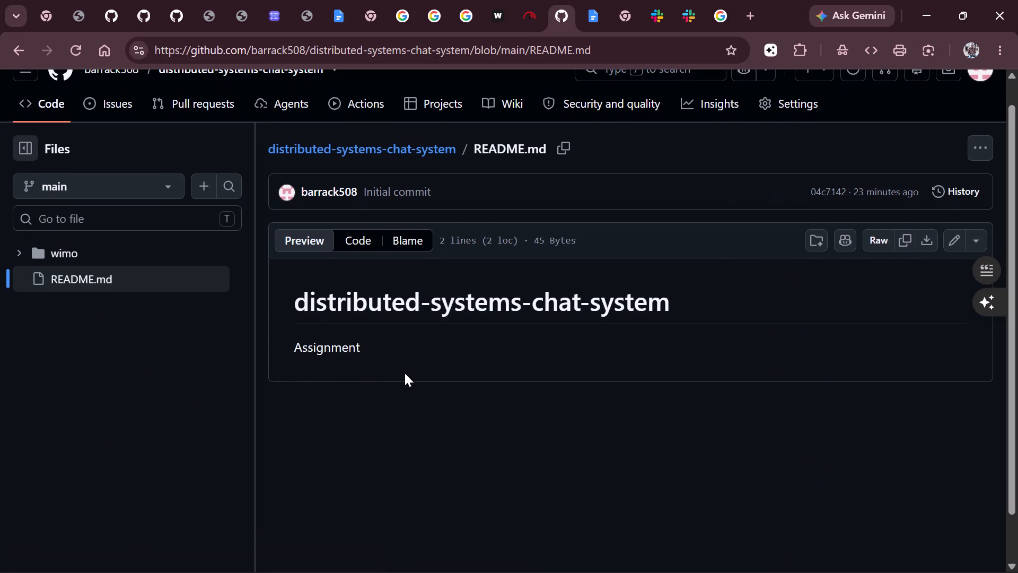
pyautogui.scroll(-1, 405, 373)
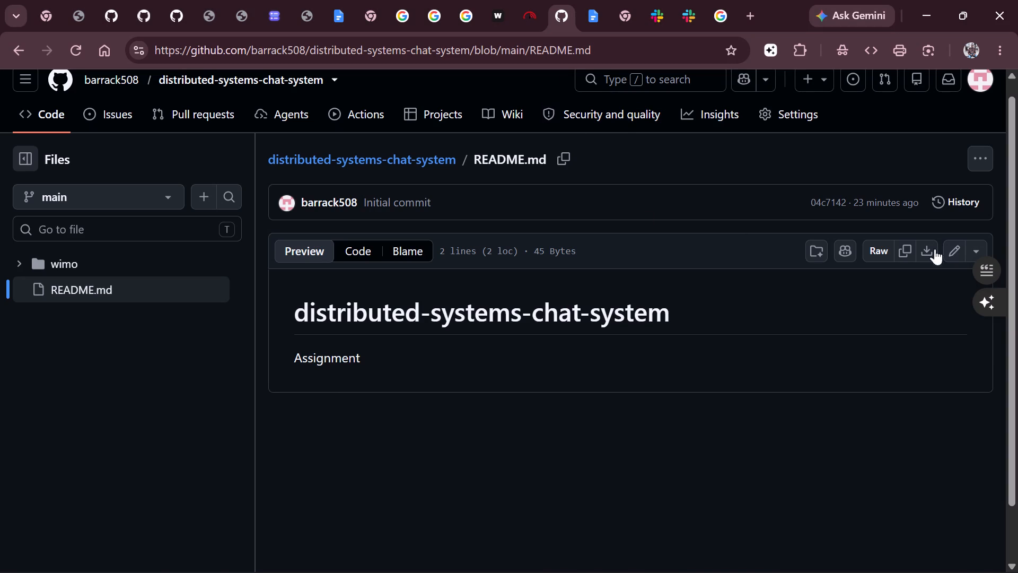
pyautogui.click(962, 252)
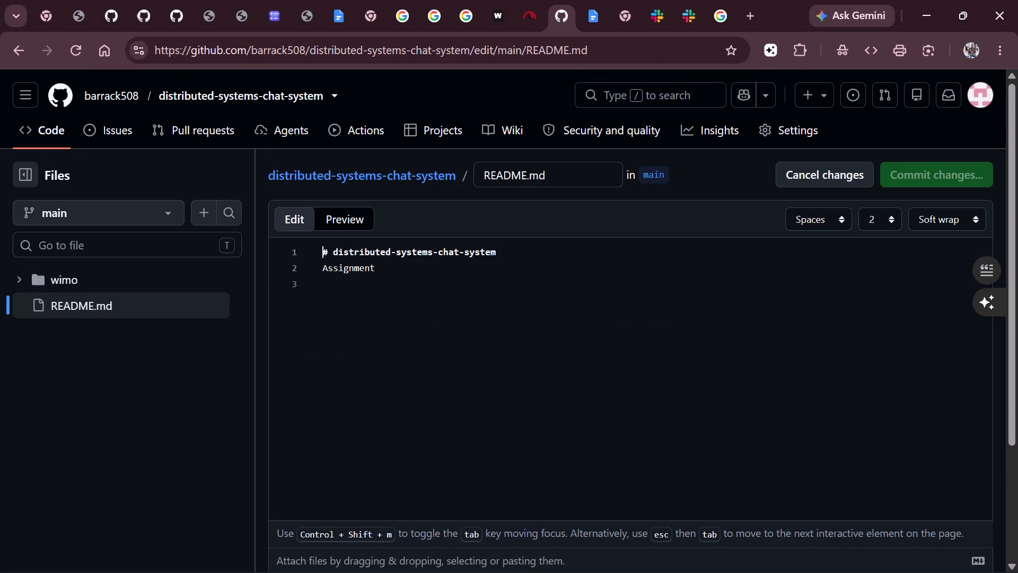
pyautogui.click(324, 300)
pyautogui.hotkey('ctrl', 'v')
# Review the pasted README text in the GitHub editor, from the title to the How it works section.
pyautogui.scroll(4, 324, 300)
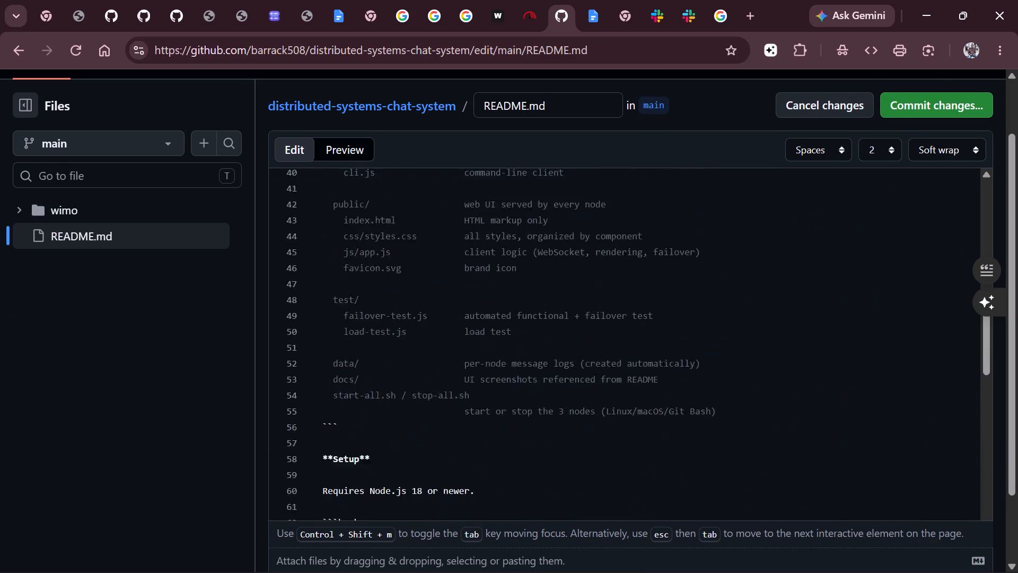
pyautogui.scroll(2, 324, 300)
pyautogui.scroll(-5, 324, 300)
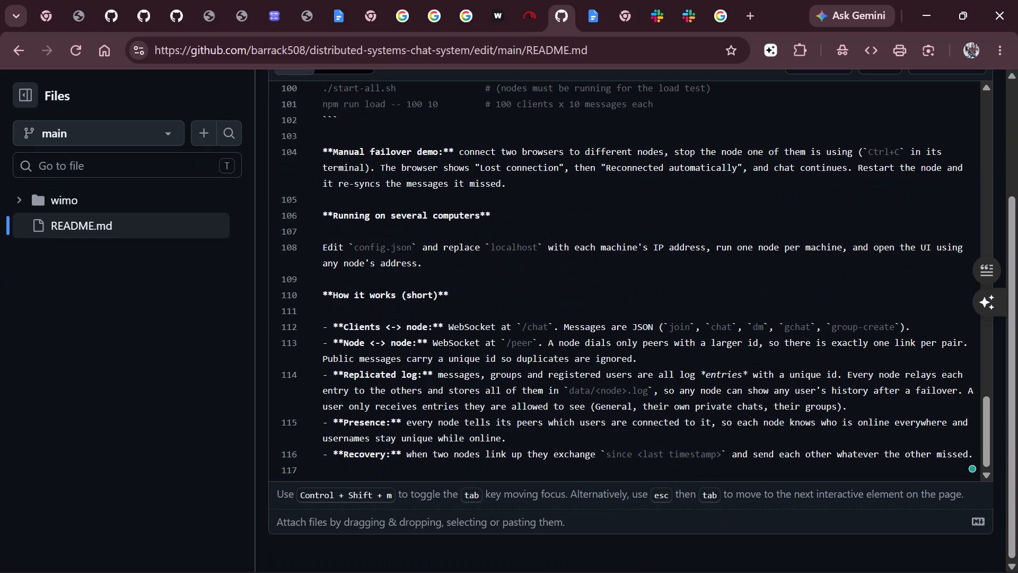
pyautogui.scroll(-6, 324, 300)
pyautogui.scroll(3, 324, 300)
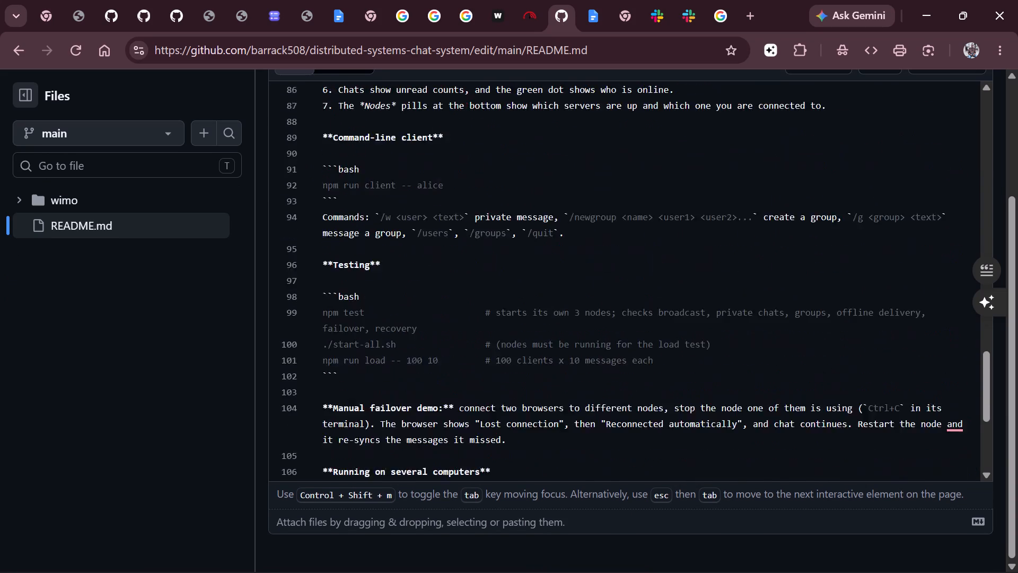
pyautogui.scroll(6, 324, 300)
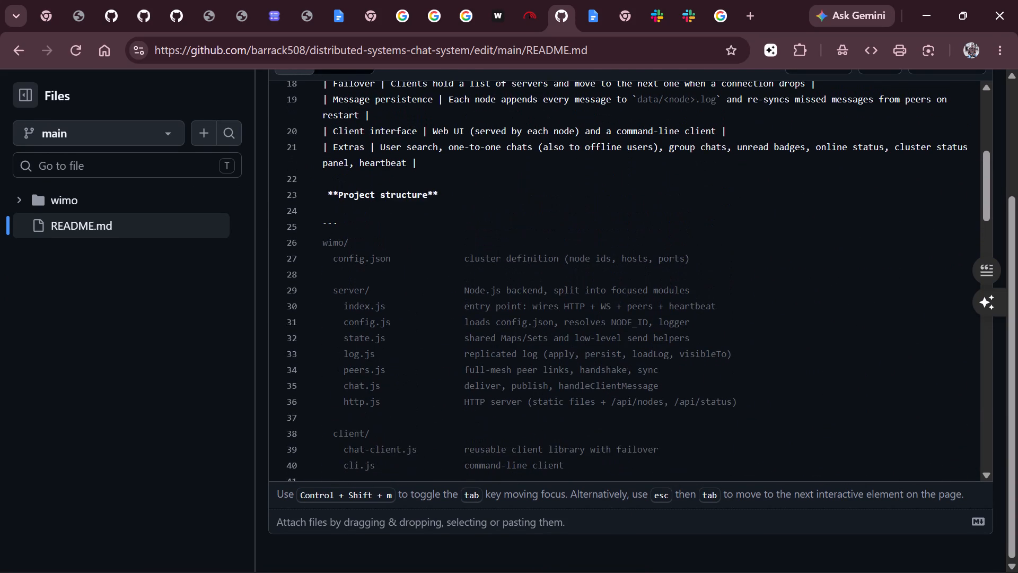
pyautogui.scroll(3, 324, 300)
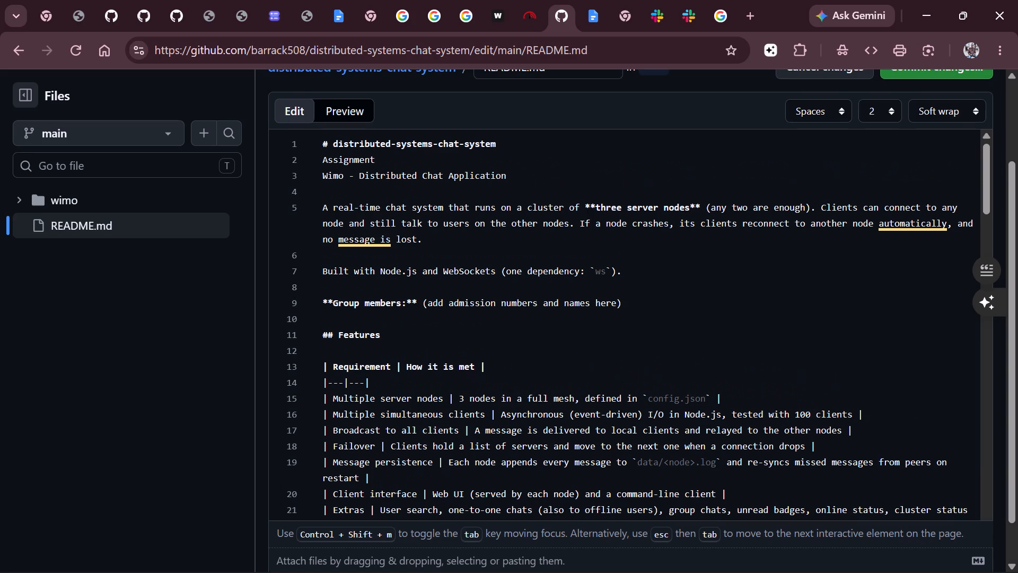
pyautogui.click(700, 275)
pyautogui.scroll(-1, 700, 275)
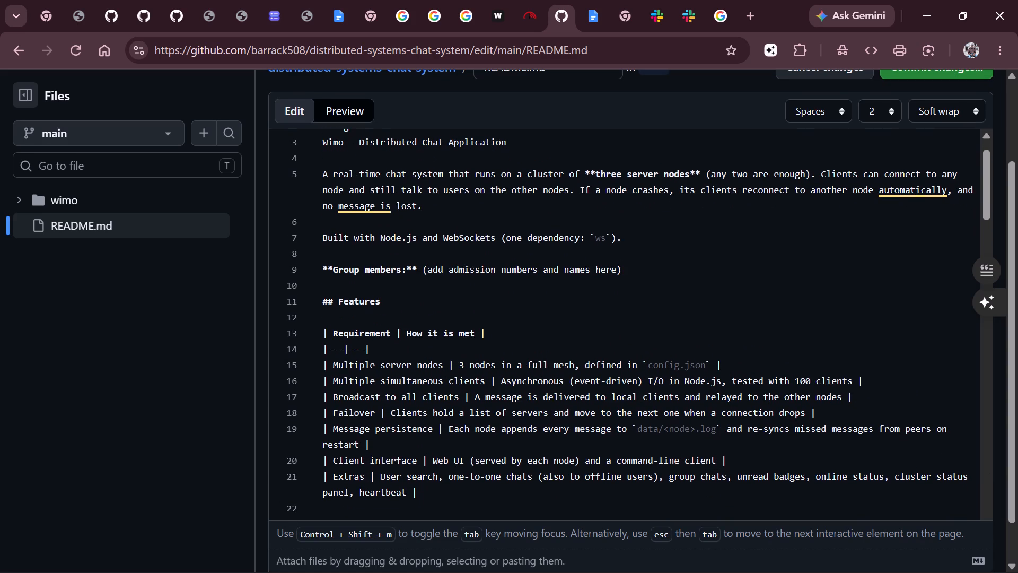
pyautogui.scroll(-4, 700, 275)
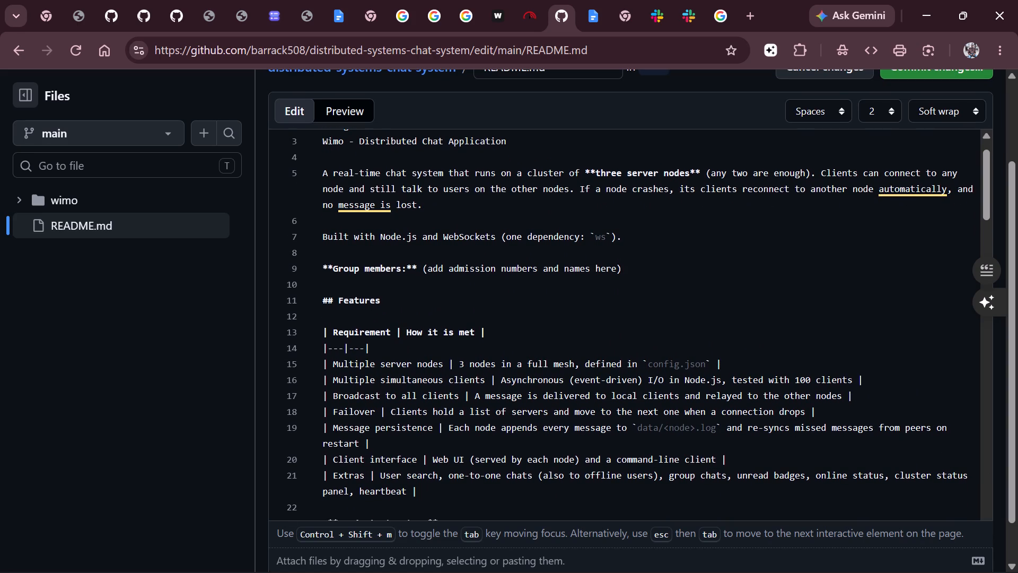
pyautogui.scroll(-1, 700, 275)
pyautogui.scroll(1, 700, 275)
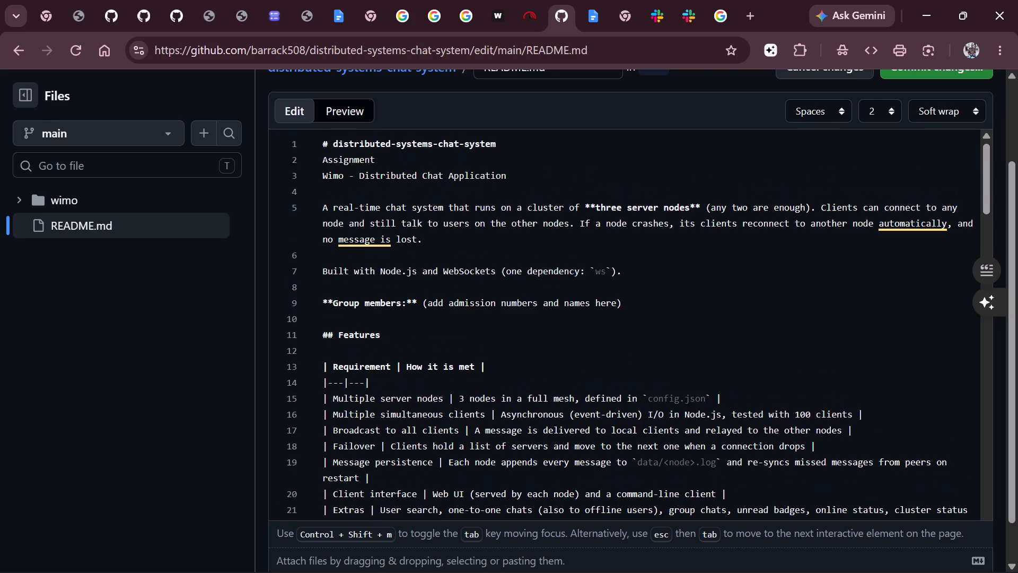
pyautogui.scroll(2, 700, 275)
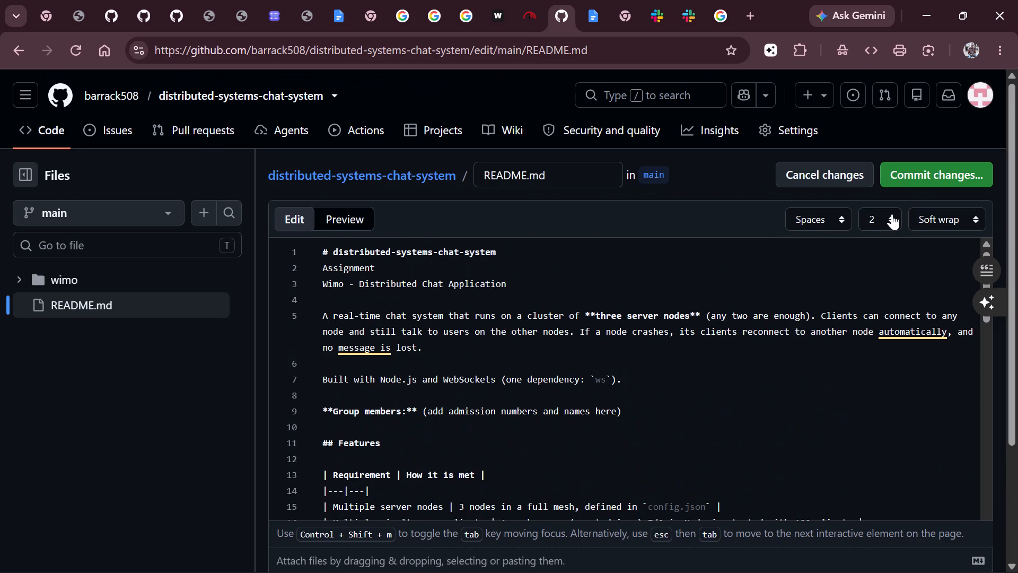
# Commit the README edit directly to the main branch with the suggested message "Enhance README with project details and instructions".
pyautogui.click(921, 176)
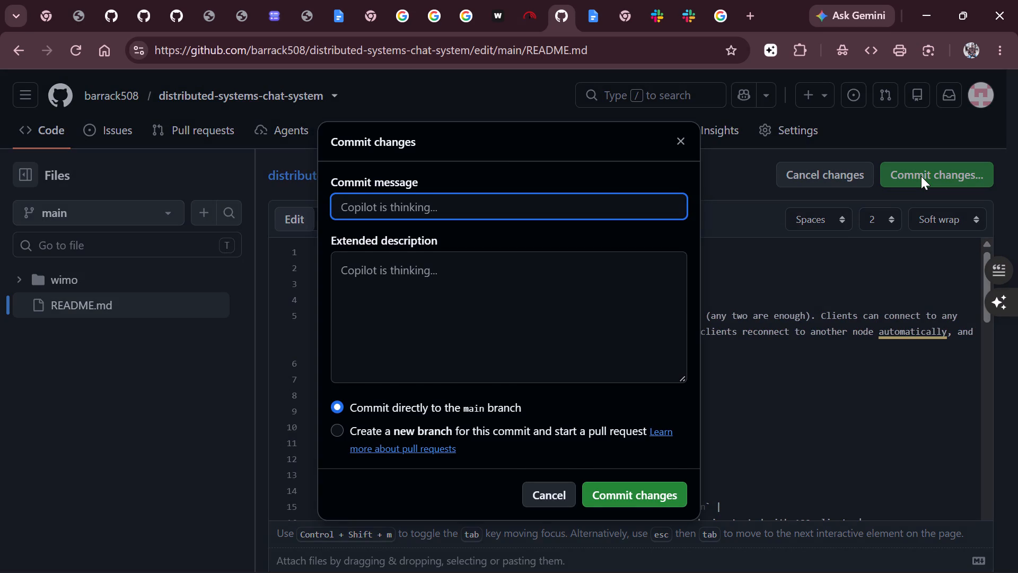
pyautogui.click(638, 501)
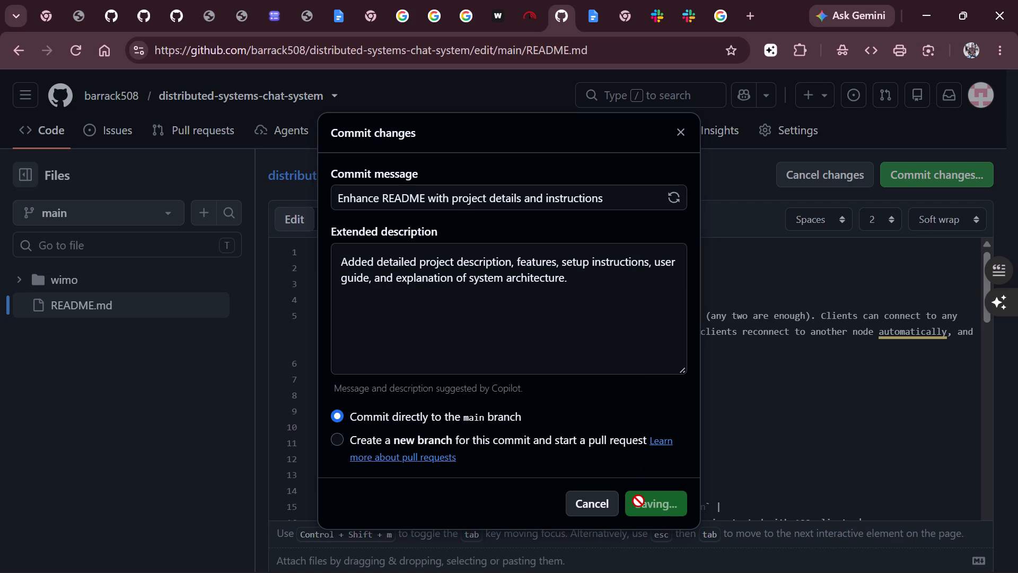
# Examine the committed README.md page and the wimo folder's file list in the repository.
pyautogui.scroll(-7, 447, 440)
pyautogui.scroll(3, 447, 440)
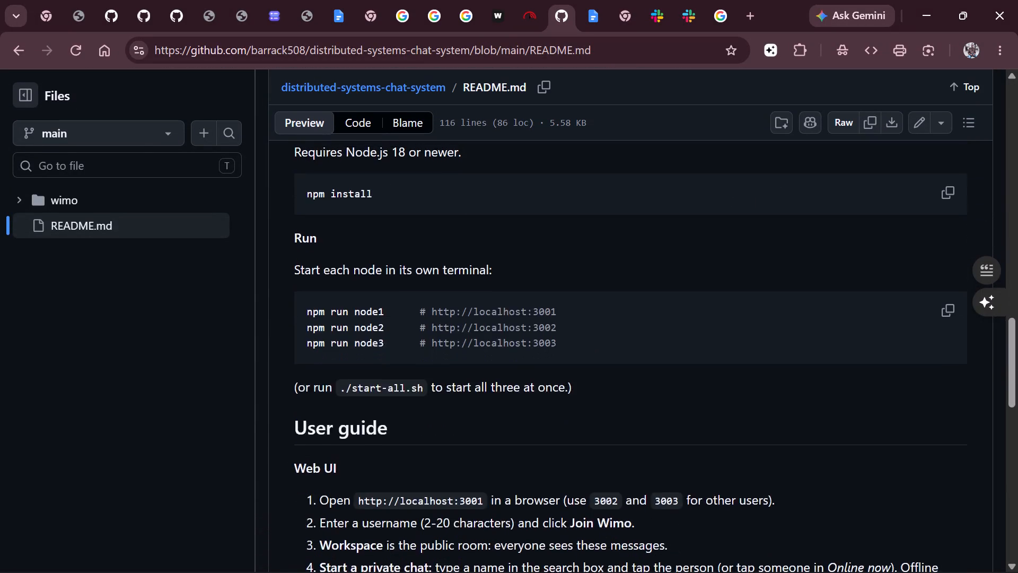
pyautogui.scroll(4, 447, 440)
pyautogui.hscroll(3, 91, 256)
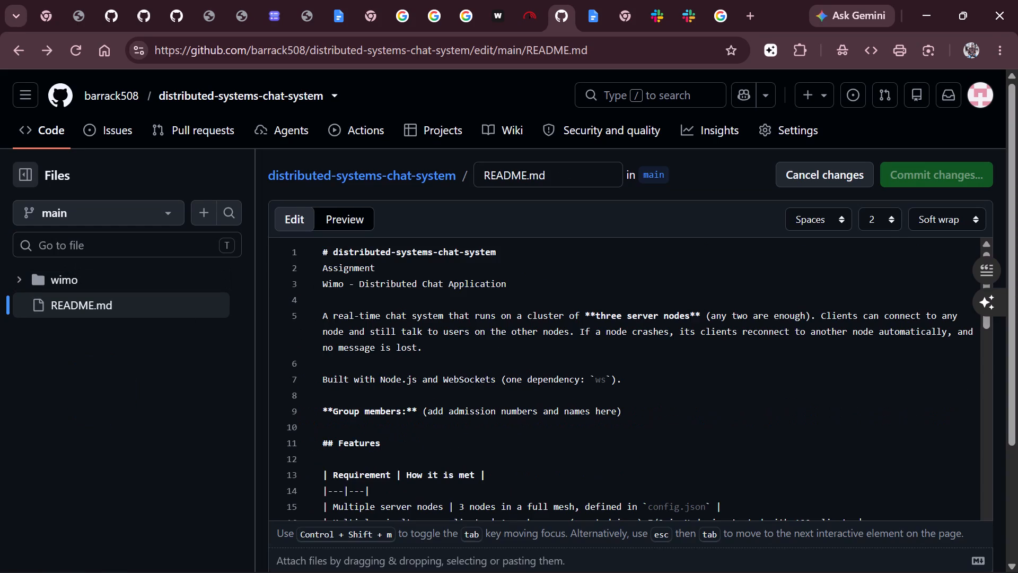
pyautogui.scroll(1, 346, 345)
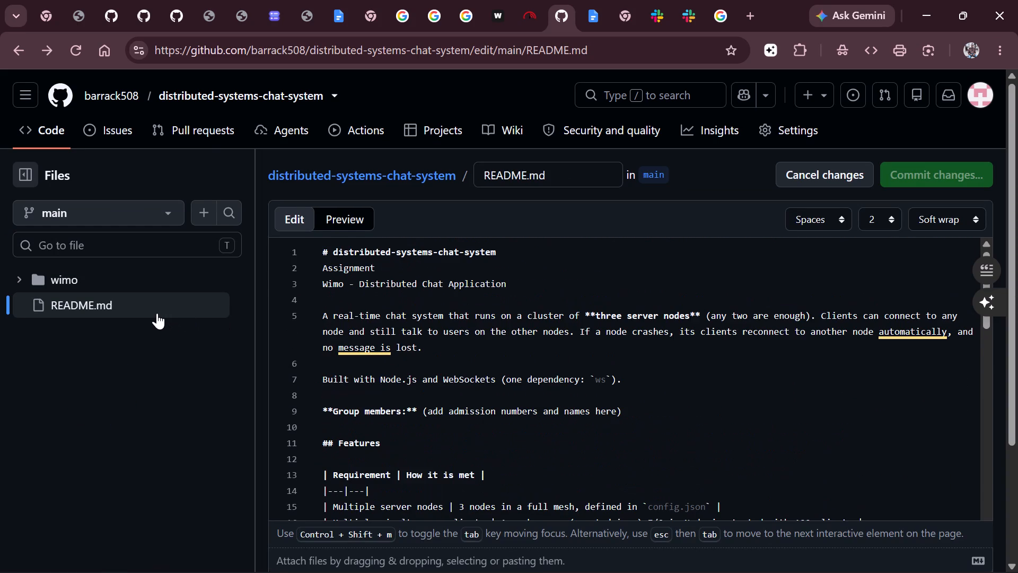
pyautogui.click(157, 313)
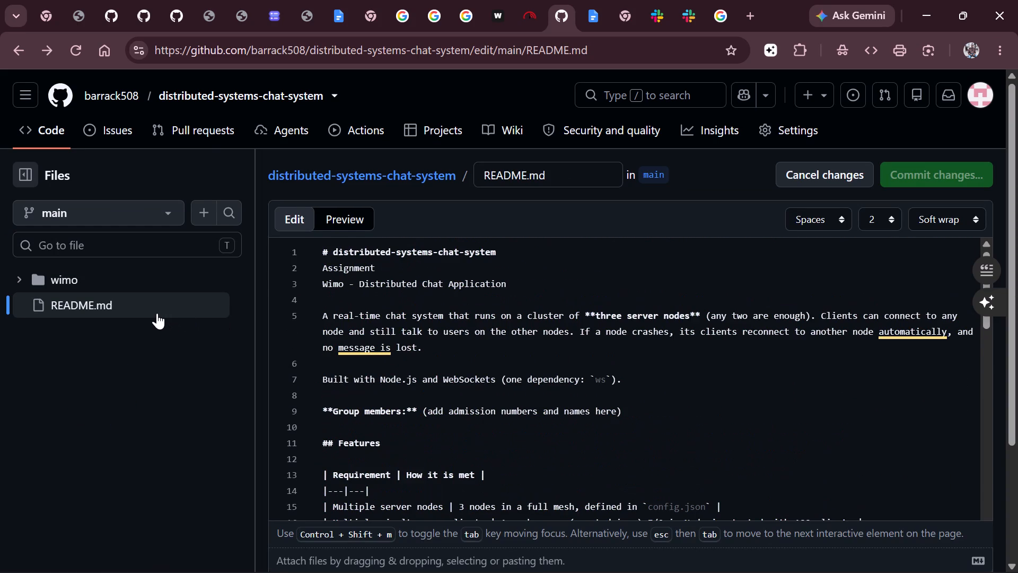
pyautogui.click(115, 277)
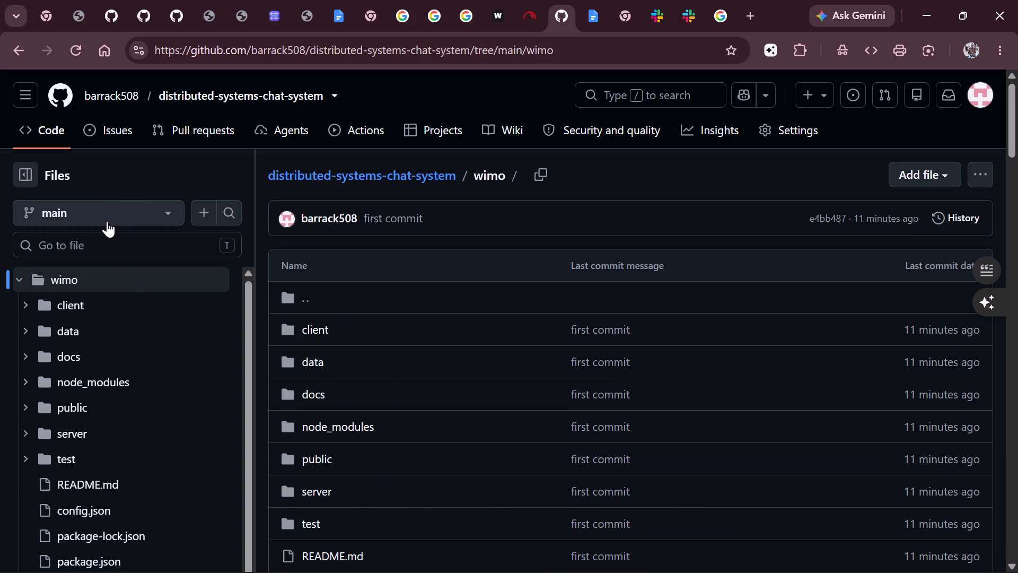
pyautogui.hscroll(2, 145, 207)
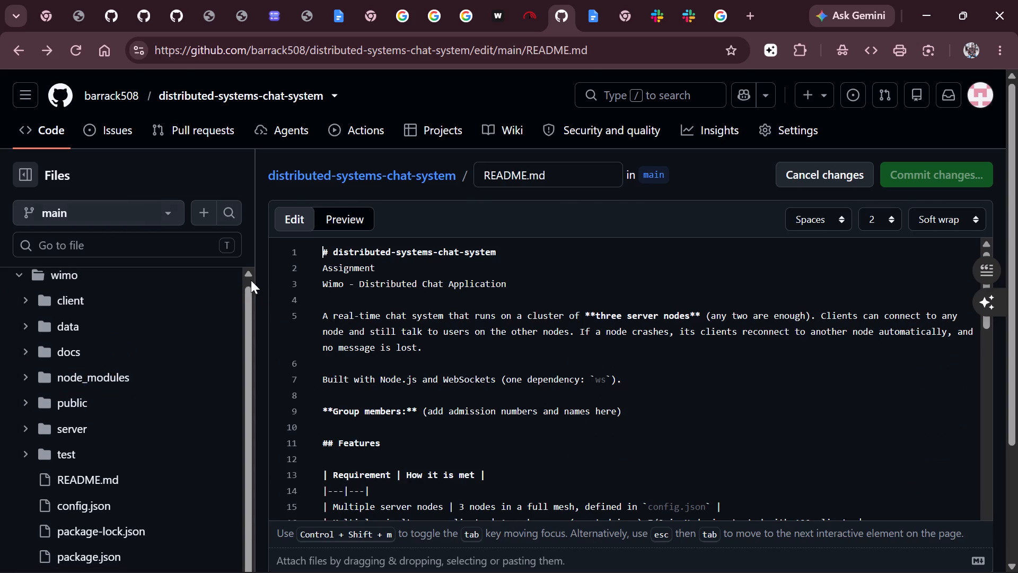
pyautogui.hscroll(5, 264, 290)
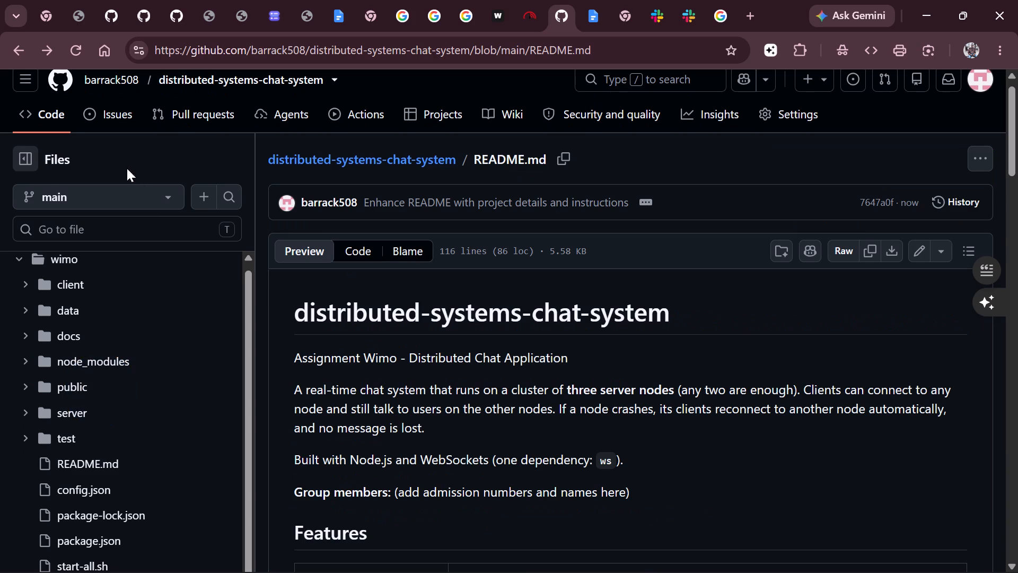
# Open the repository's main Code page and examine the file list and the rendered README.
pyautogui.click(51, 111)
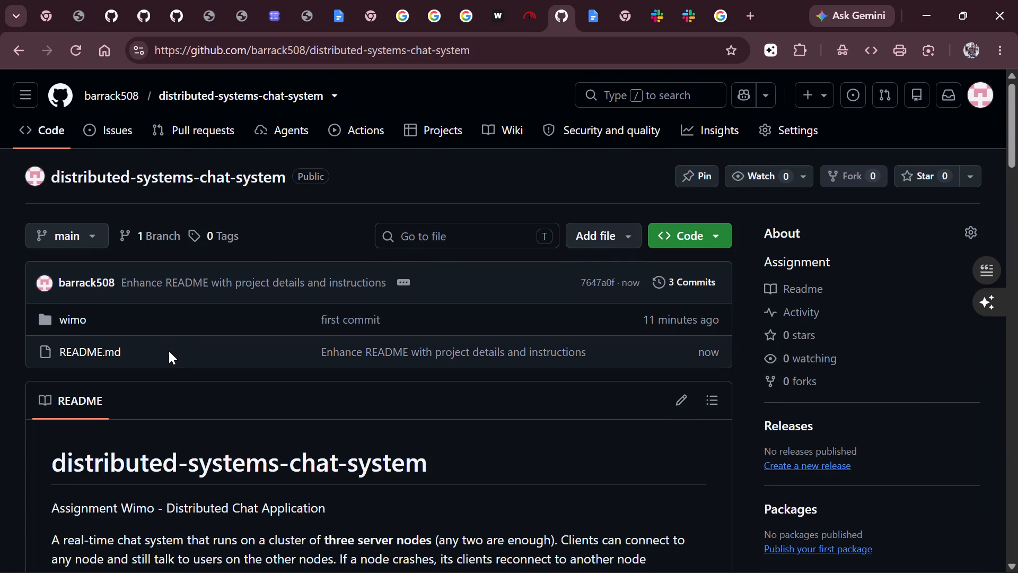
pyautogui.scroll(-5, 169, 351)
pyautogui.scroll(1, 169, 351)
pyautogui.scroll(-1, 169, 351)
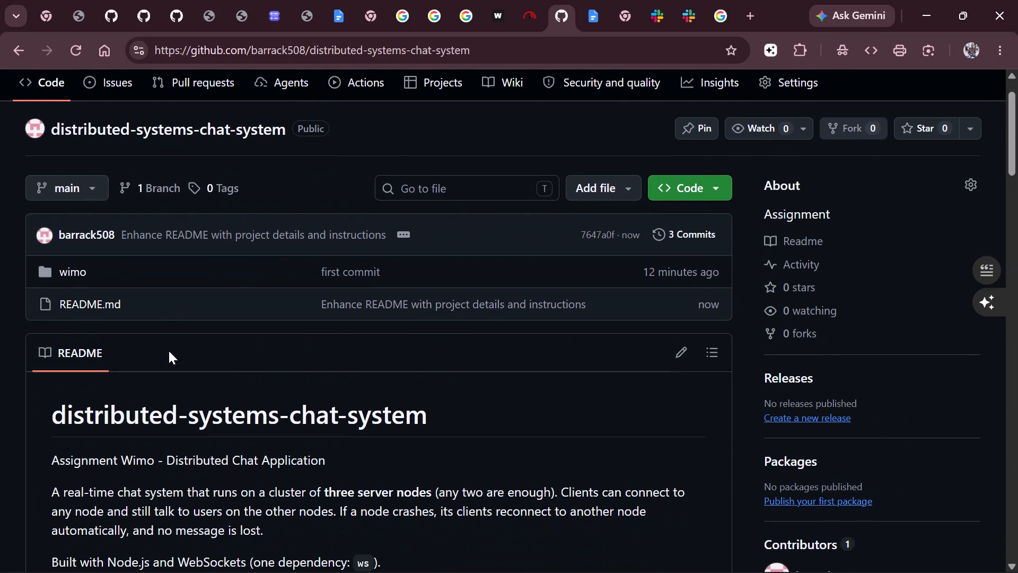
pyautogui.scroll(-2, 169, 351)
pyautogui.scroll(1, 169, 351)
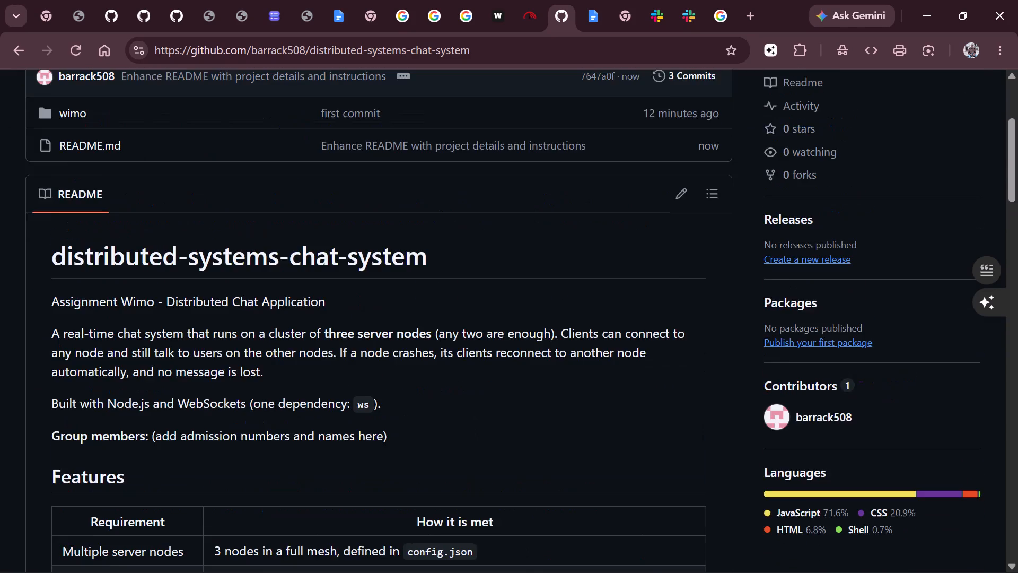
pyautogui.scroll(1, 169, 351)
# Switch to the Downloads folder in File Explorer, open the Distributed Computing Systems assignment PDF and read its Report requirement, selecting the text.
pyautogui.click(915, 5)
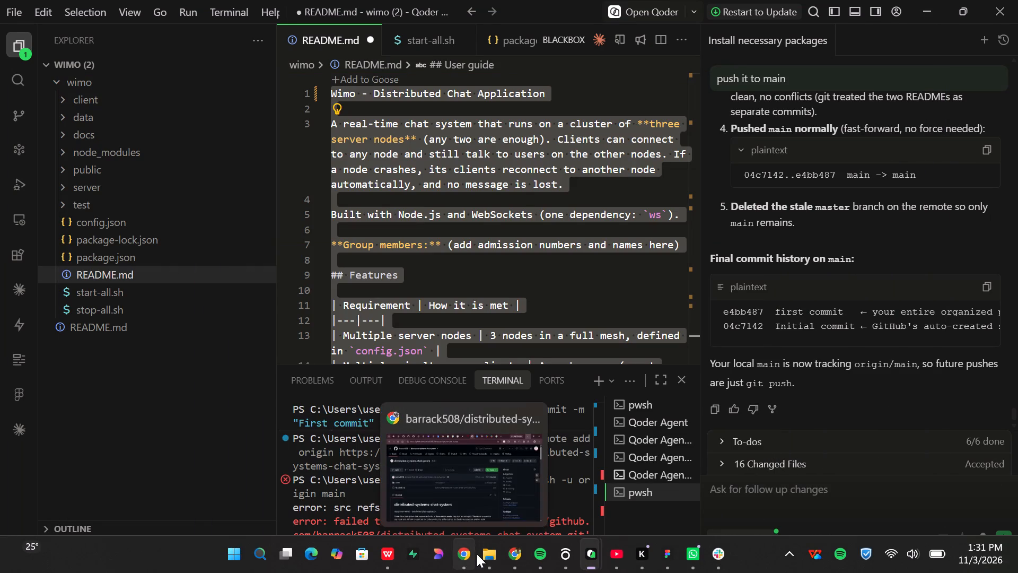
pyautogui.click(501, 486)
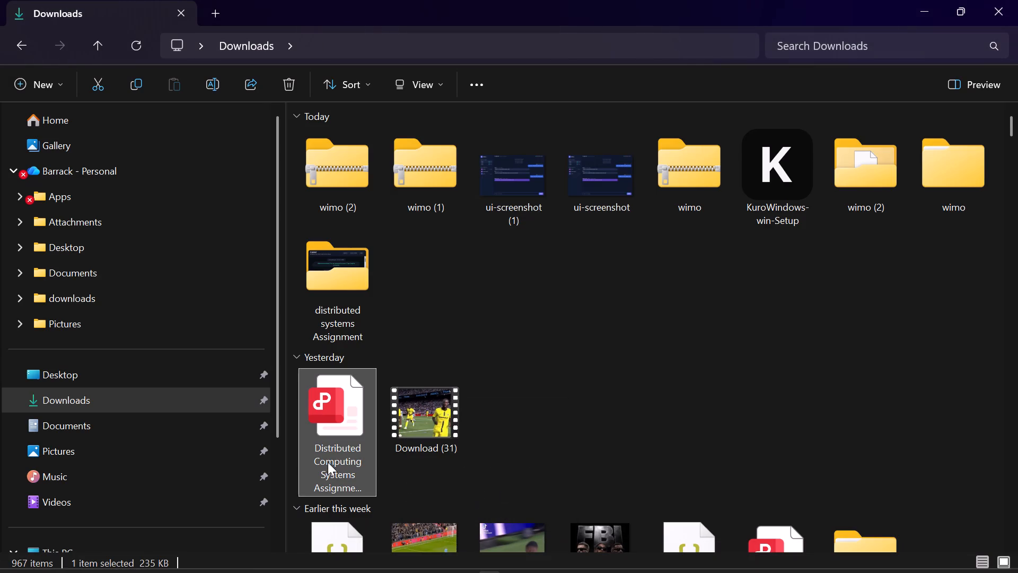
pyautogui.doubleClick(327, 462)
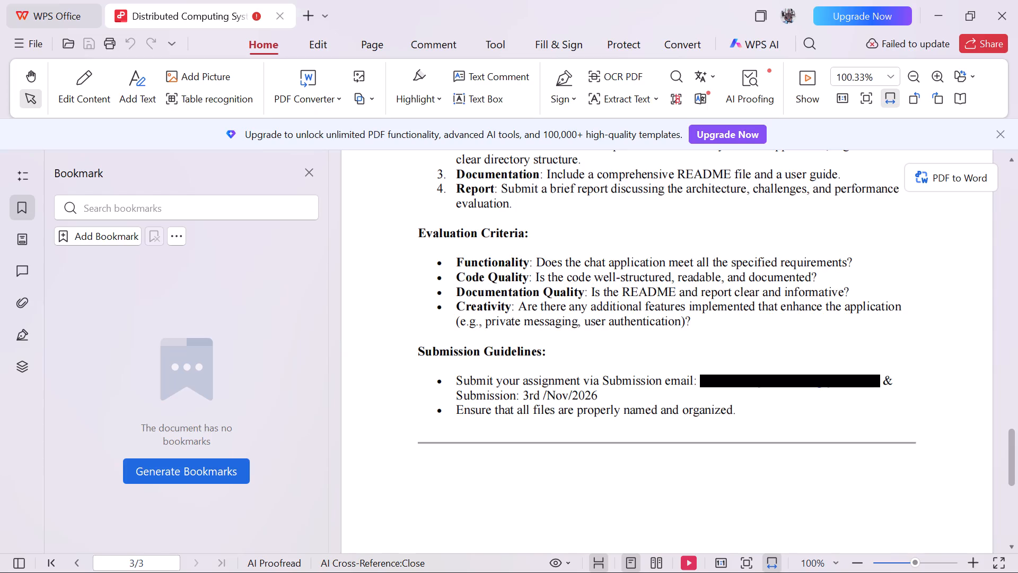
pyautogui.moveTo(545, 193); pyautogui.dragTo(802, 223)
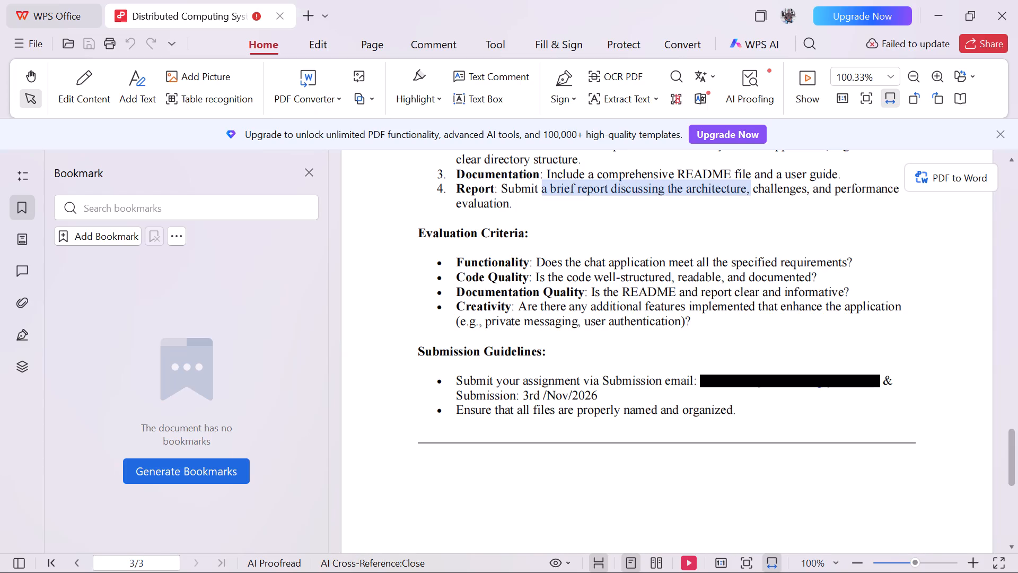
pyautogui.moveTo(802, 223); pyautogui.dragTo(903, 209)
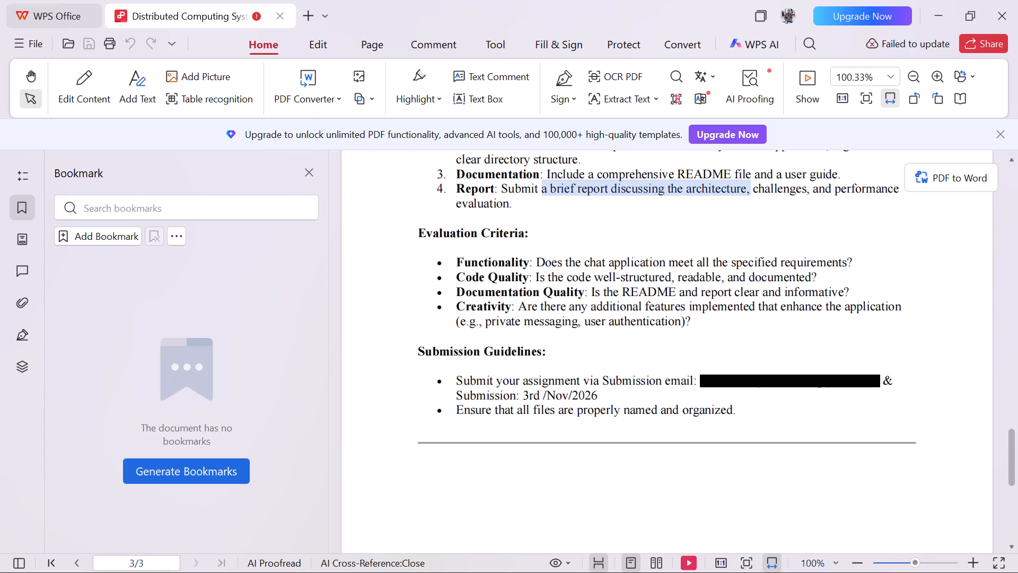
# Copy the Report requirement wording from "a brief report discussing the architecture" through "performance evaluation." in the assignment PDF.
pyautogui.click(929, 250)
pyautogui.scroll(1, 929, 250)
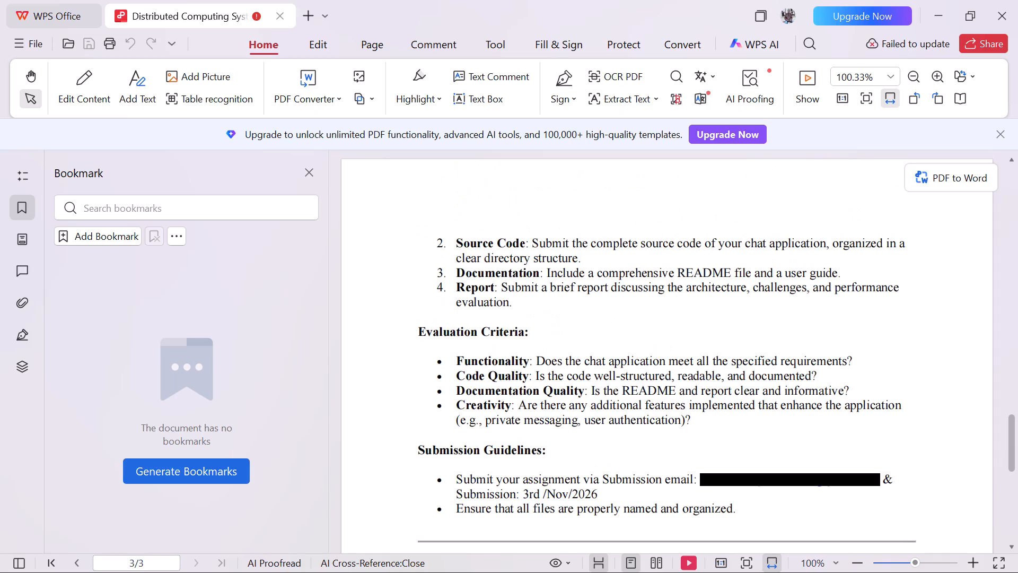
pyautogui.click(543, 295)
pyautogui.click(655, 302)
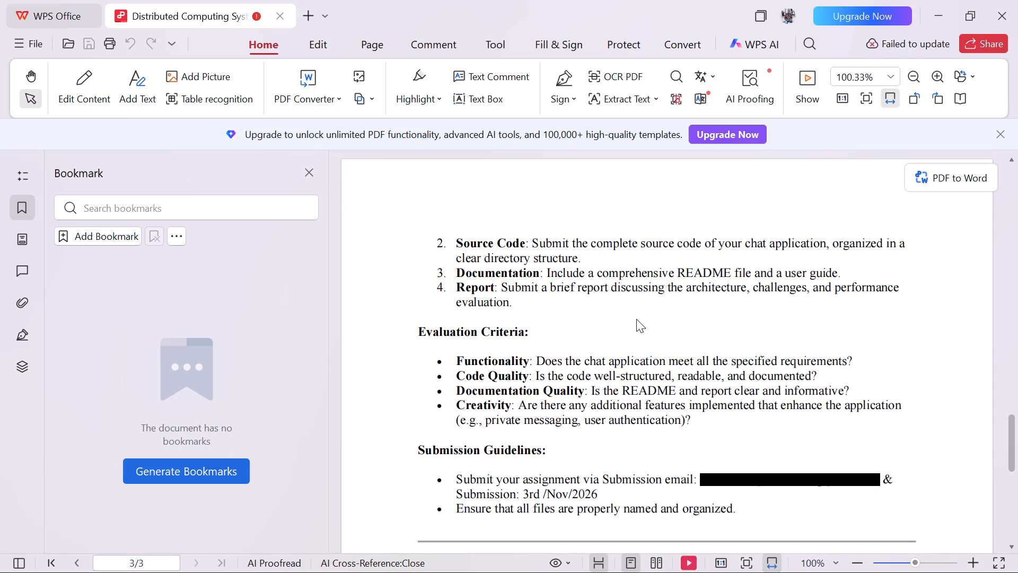
pyautogui.click(636, 319)
pyautogui.moveTo(541, 289); pyautogui.dragTo(540, 289)
pyautogui.moveTo(540, 289); pyautogui.dragTo(879, 296)
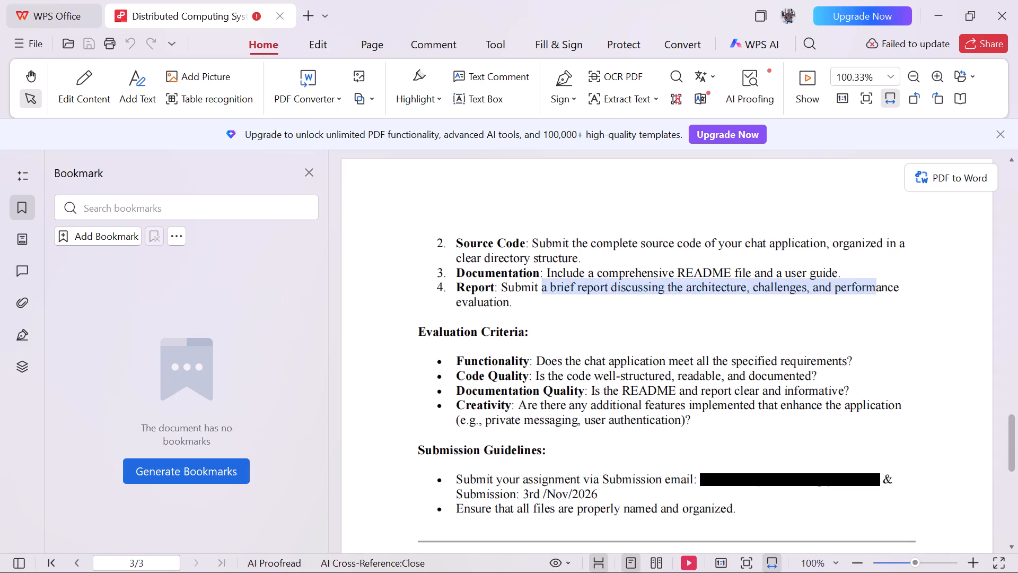
pyautogui.moveTo(879, 296); pyautogui.dragTo(603, 319)
pyautogui.moveTo(603, 319); pyautogui.dragTo(569, 317)
pyautogui.click(827, 325)
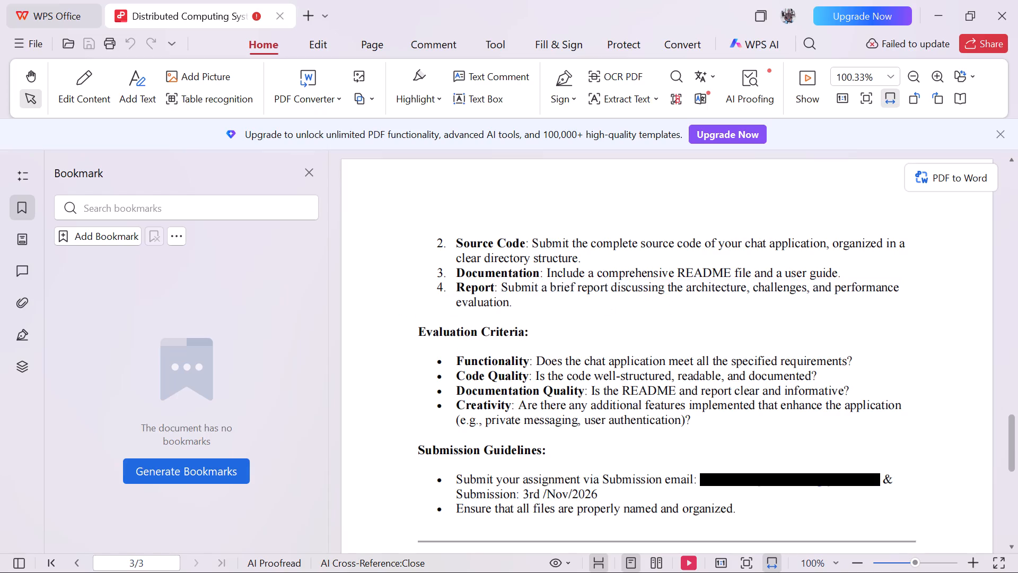
pyautogui.click(519, 306)
pyautogui.keyDown('shift'); pyautogui.click(544, 294); pyautogui.keyUp('shift')
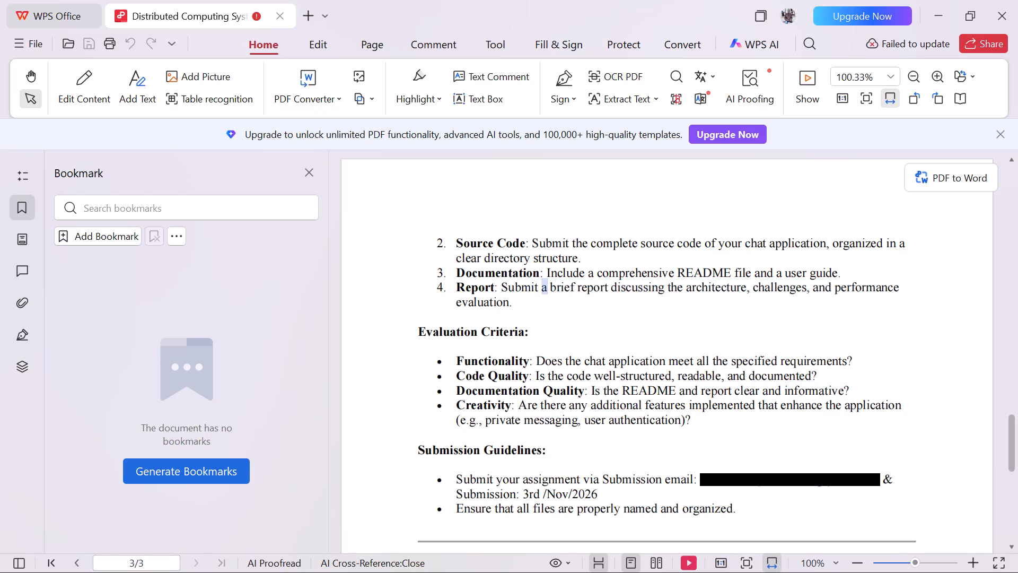
pyautogui.keyDown('shift'); pyautogui.click(516, 310); pyautogui.keyUp('shift')
pyautogui.click(523, 307)
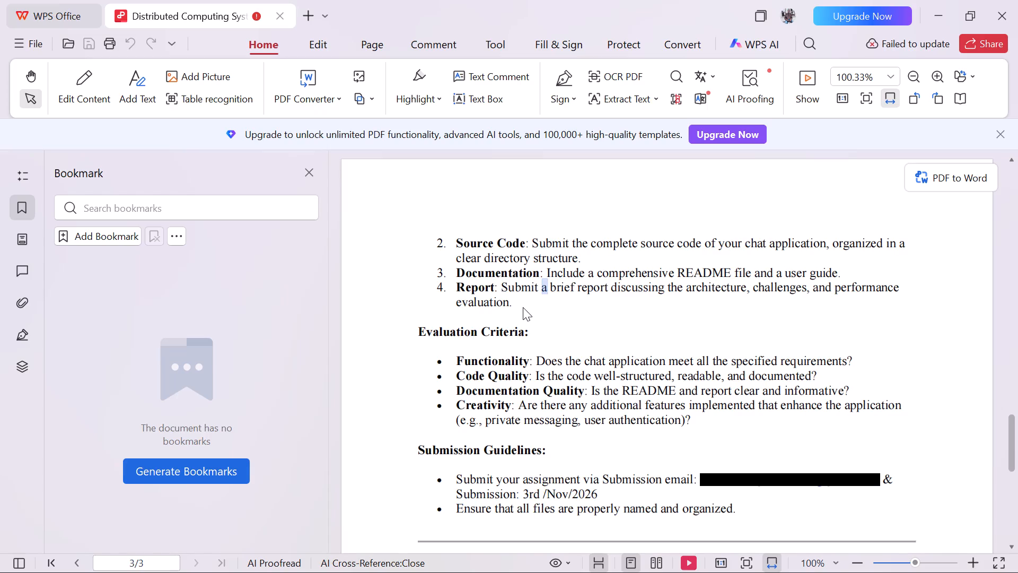
pyautogui.keyDown('shift'); pyautogui.click(515, 304); pyautogui.keyUp('shift')
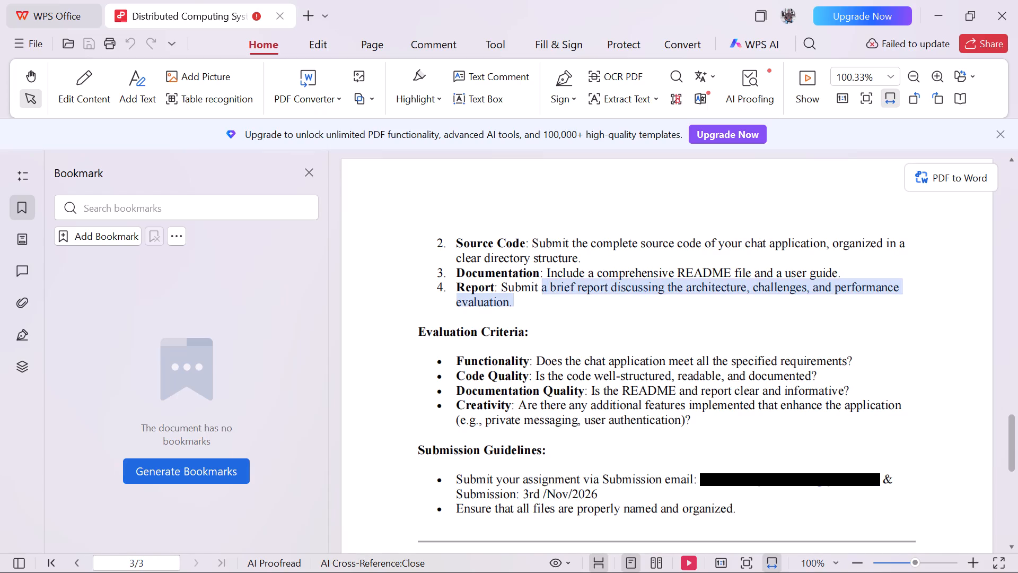
pyautogui.hotkey('ctrl', 'c')
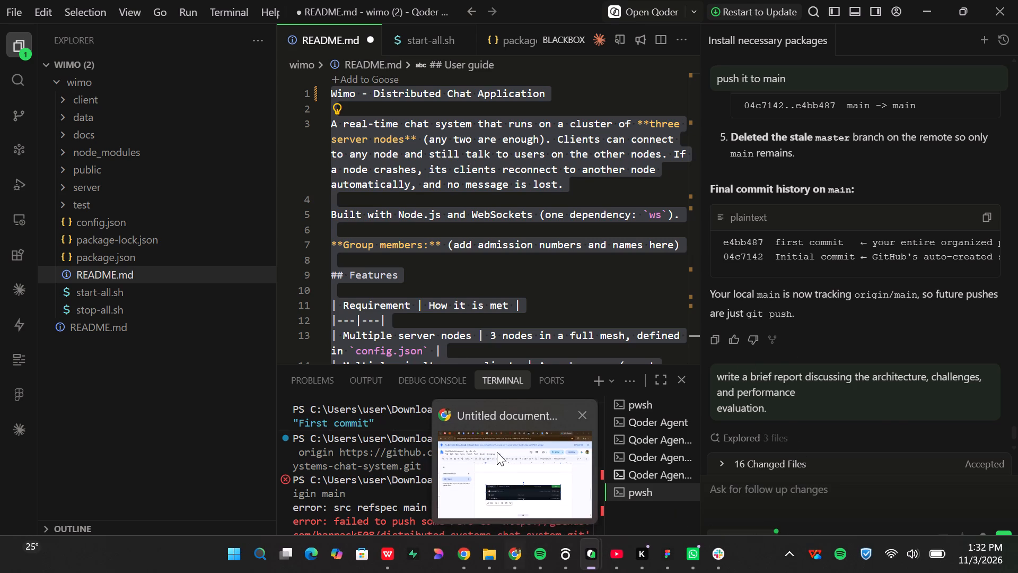
# Switch to the Google Docs document in Chrome and copy the URL behind the "repo link" text under SOURCE CODE.
pyautogui.click(496, 452)
pyautogui.scroll(2, 496, 452)
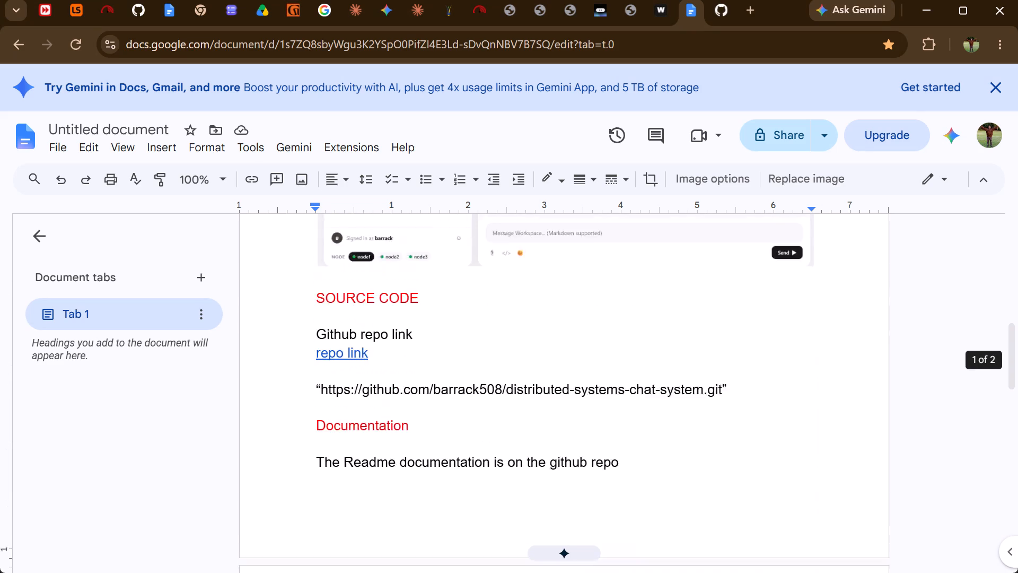
pyautogui.scroll(1, 496, 452)
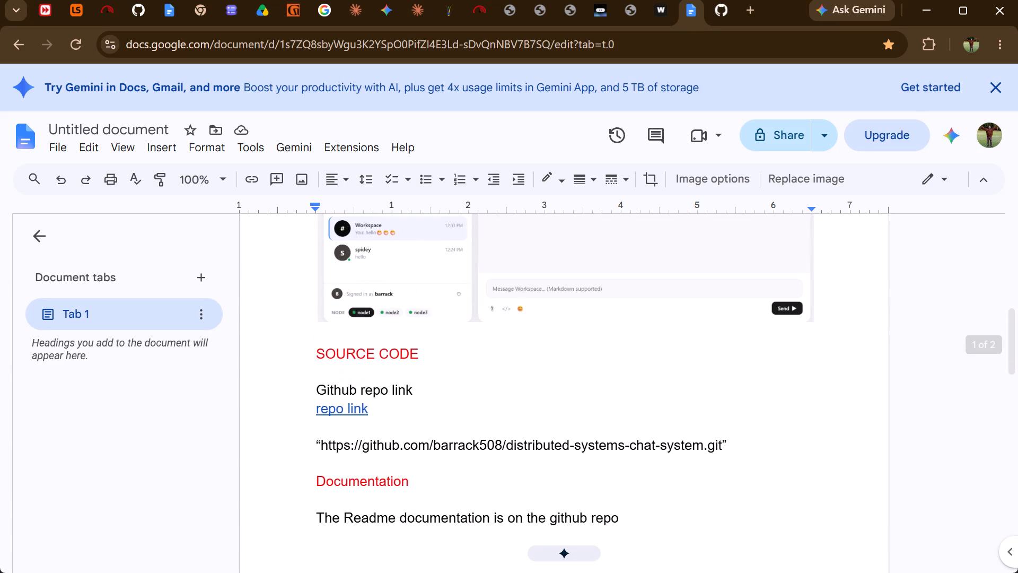
pyautogui.click(339, 412)
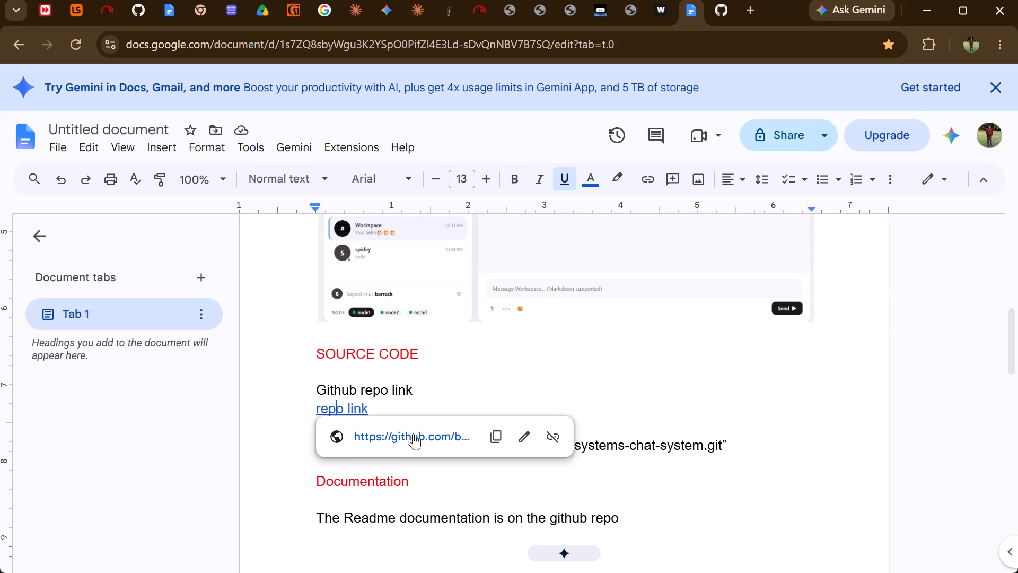
pyautogui.click(497, 433)
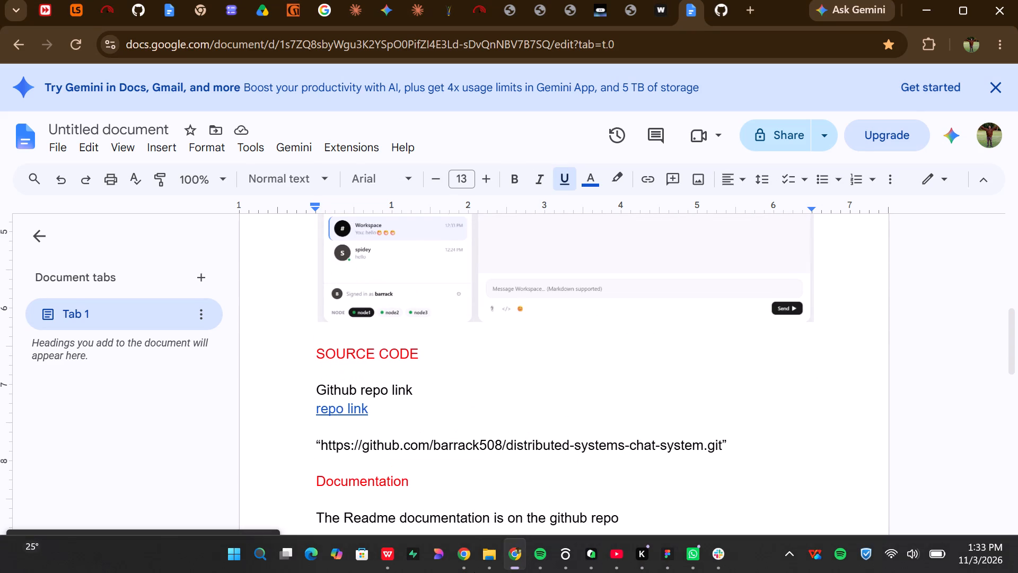
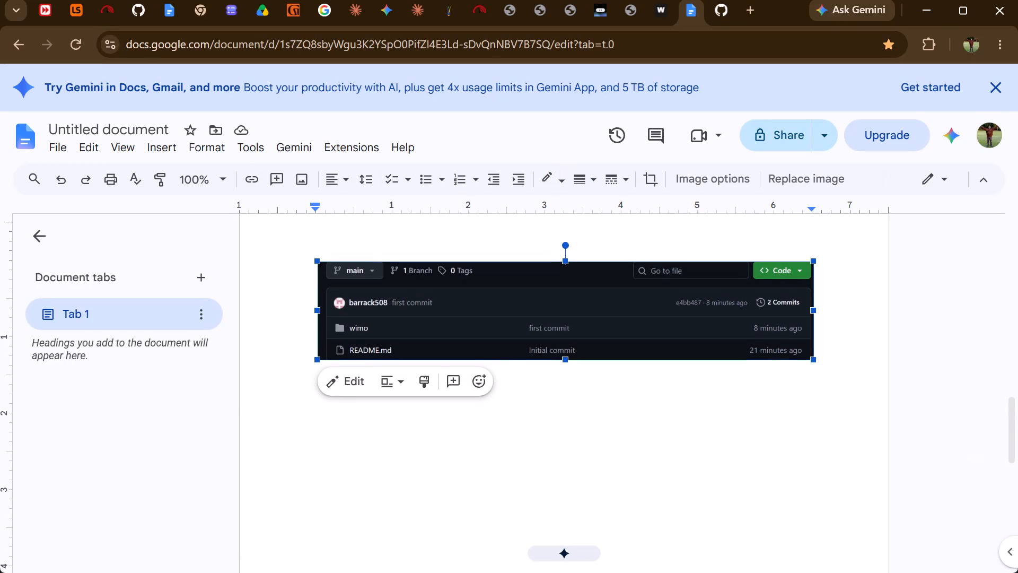
# Add three new lines directly below the repository file list screenshot in the Google Docs document.
pyautogui.click(353, 435)
pyautogui.click(830, 348)
pyautogui.press('Return')
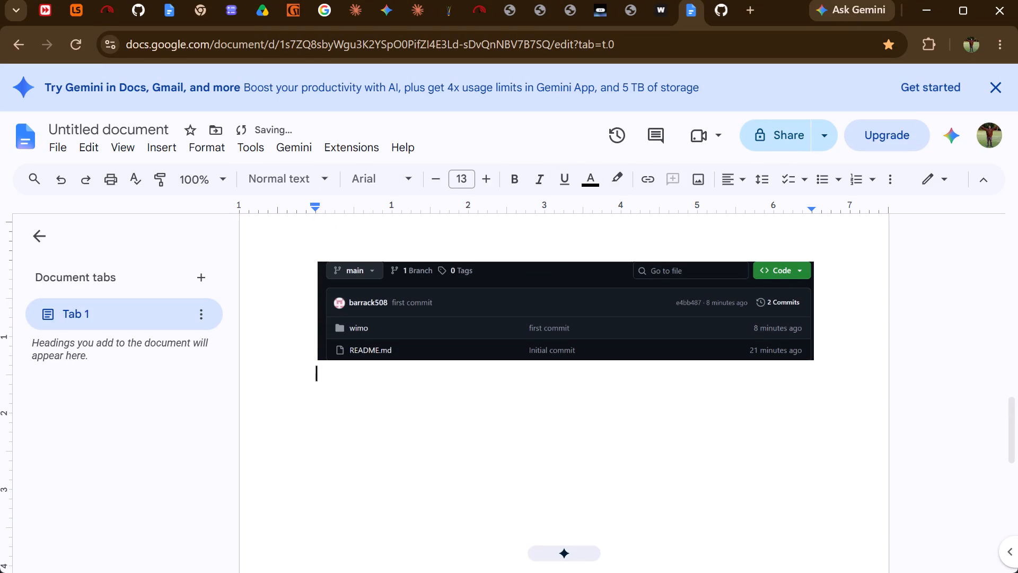
pyautogui.press('Return')
pyautogui.press('Return')
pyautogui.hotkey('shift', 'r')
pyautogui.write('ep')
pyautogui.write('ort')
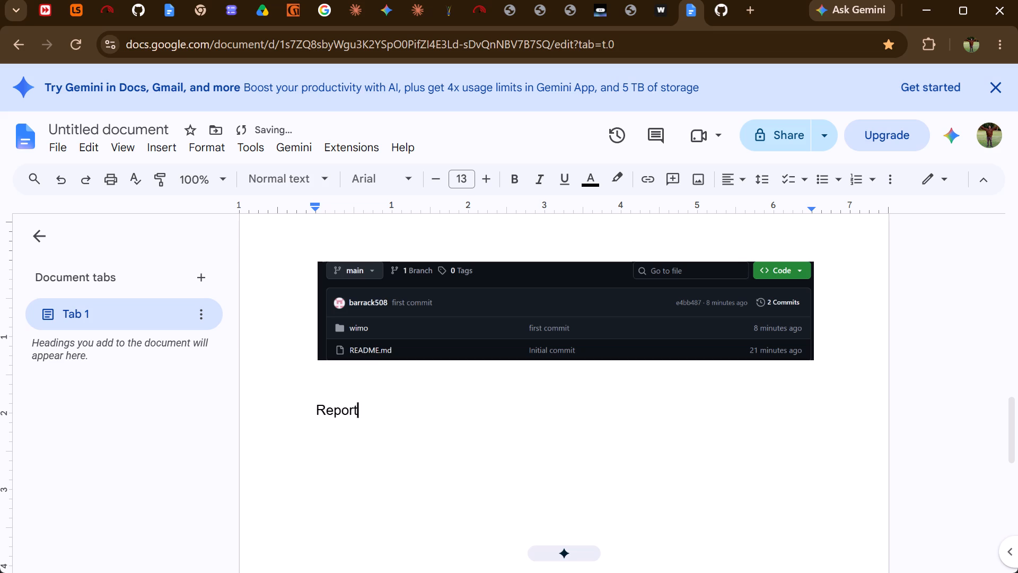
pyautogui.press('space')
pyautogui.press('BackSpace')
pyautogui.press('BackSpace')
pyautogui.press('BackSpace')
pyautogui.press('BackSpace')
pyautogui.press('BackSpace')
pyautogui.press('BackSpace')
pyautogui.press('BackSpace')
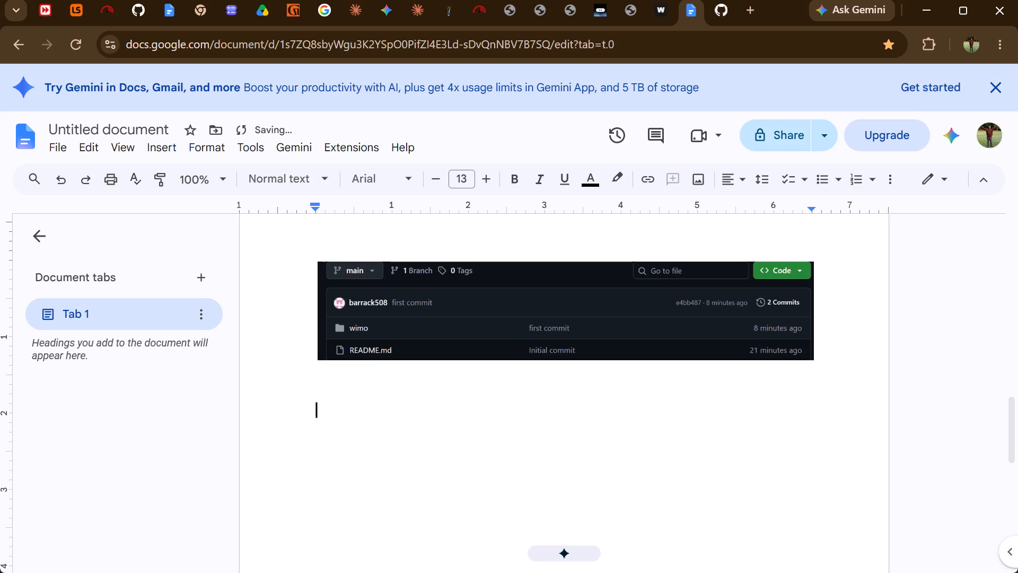
# Add the title line "Project Report" beneath the repository screenshot, followed by empty lines for the report content.
pyautogui.hotkey('shift', 'p')
pyautogui.write('ro')
pyautogui.write('ject Report')
pyautogui.press('Return')
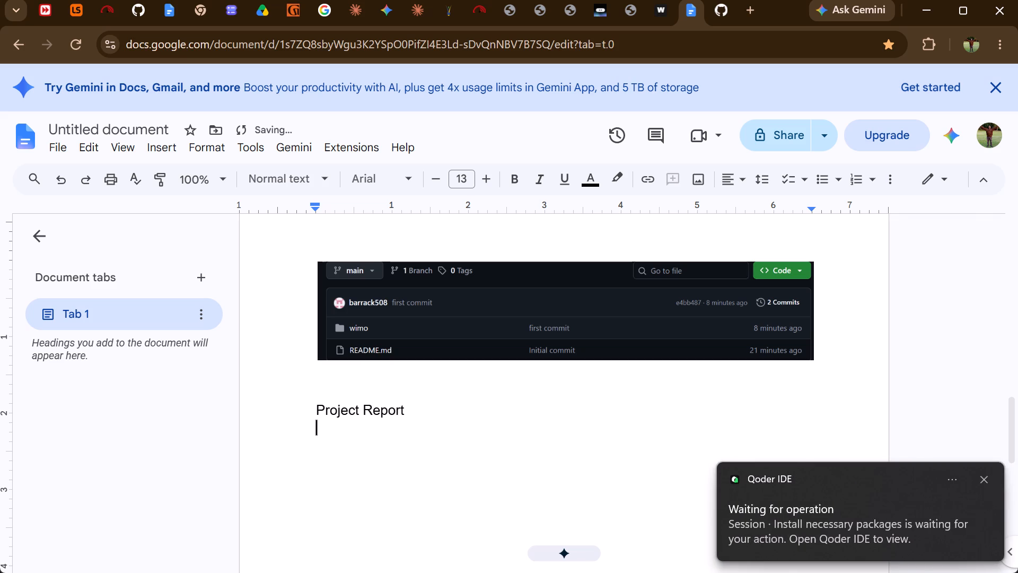
pyautogui.press('Return')
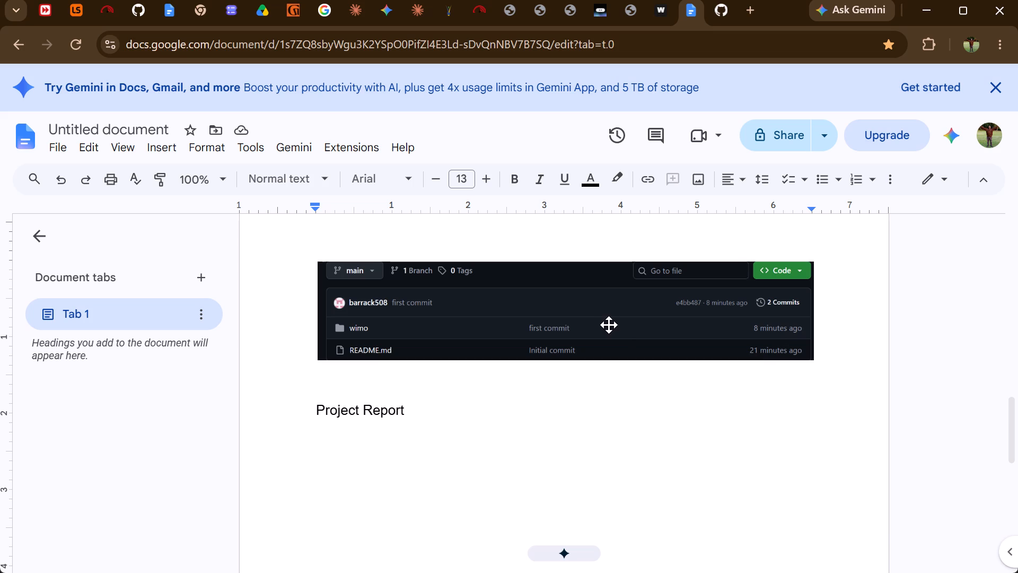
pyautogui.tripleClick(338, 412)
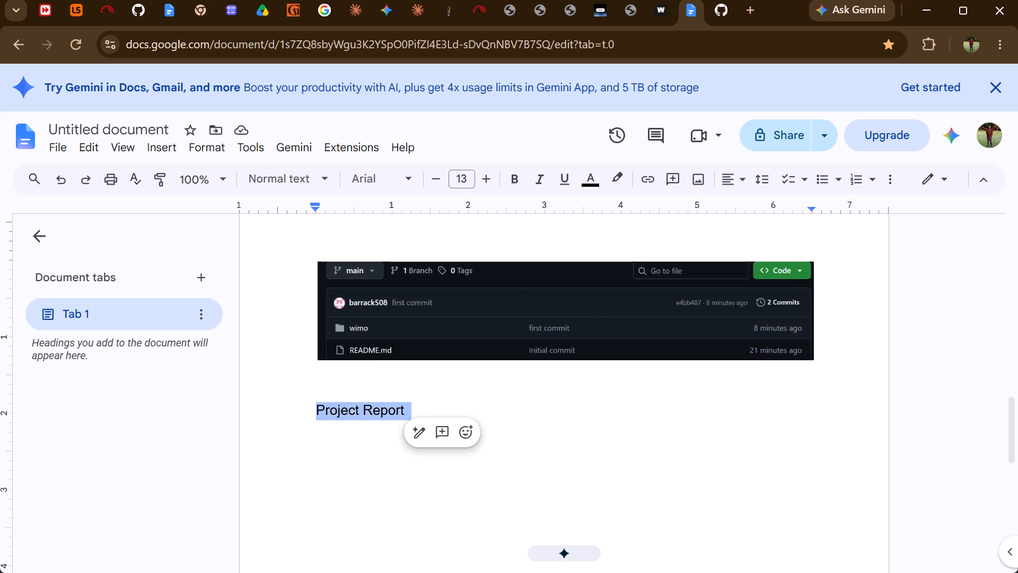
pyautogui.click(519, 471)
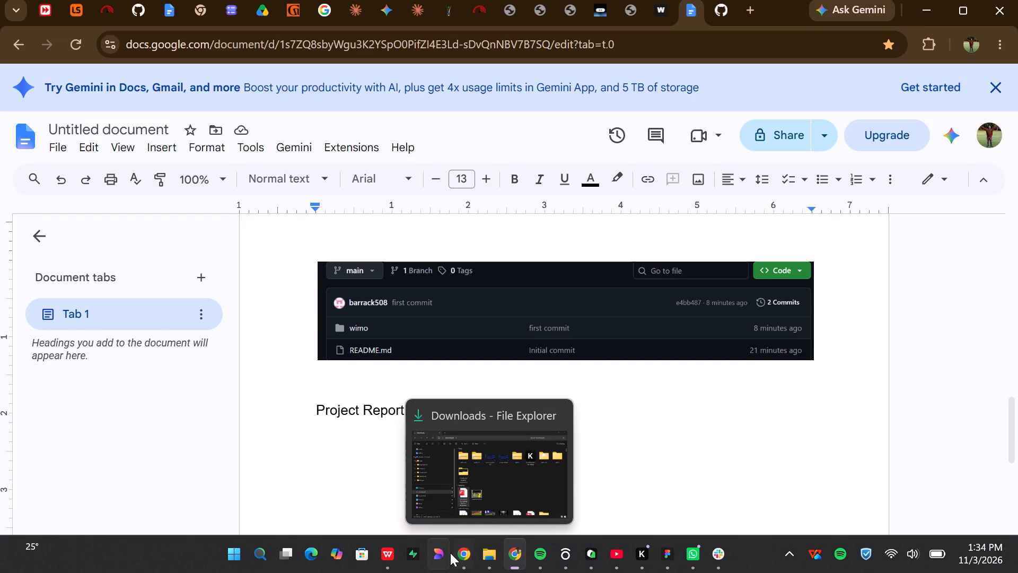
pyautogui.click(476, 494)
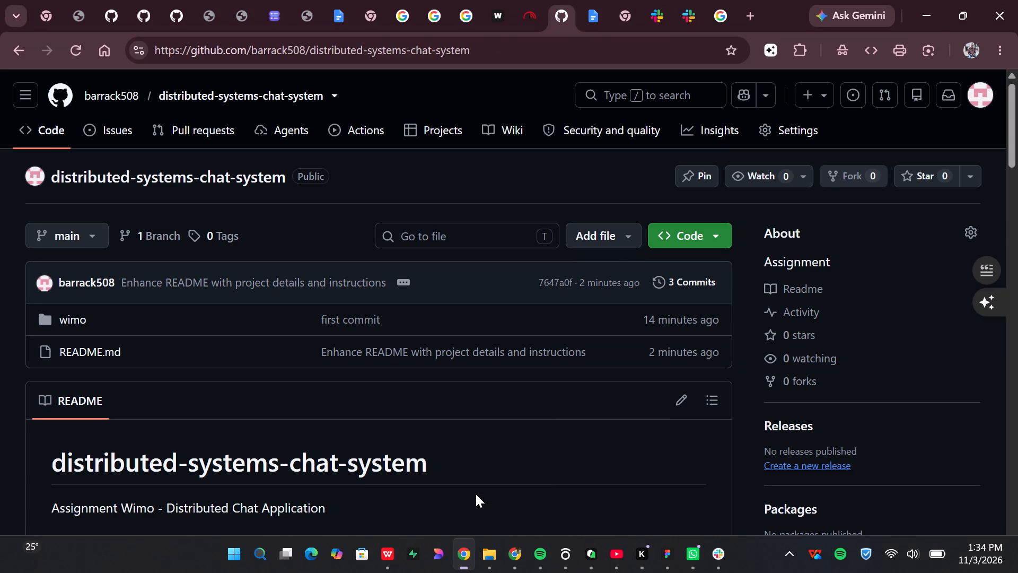
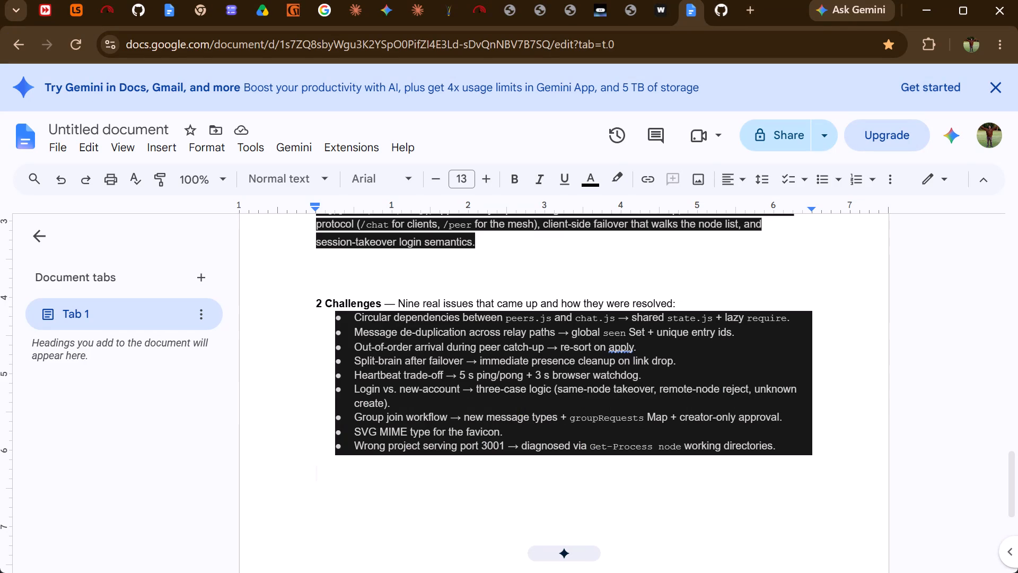
pyautogui.hotkey('ctrl', 'v')
pyautogui.scroll(1, 525, 490)
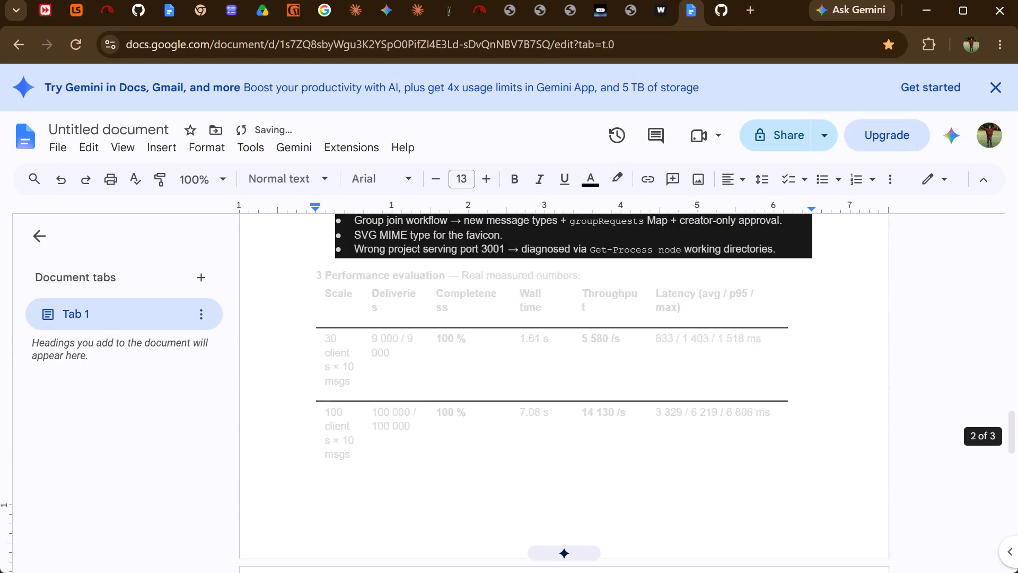
pyautogui.scroll(2, 525, 490)
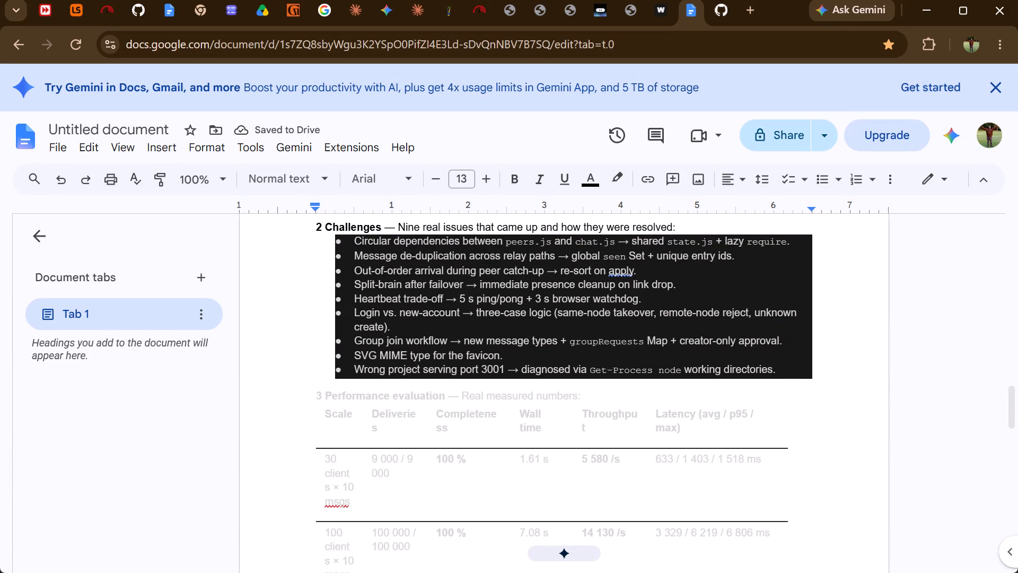
# Change the text colour of the "3 Performance evaluation" line and its results table to black.
pyautogui.click(350, 397)
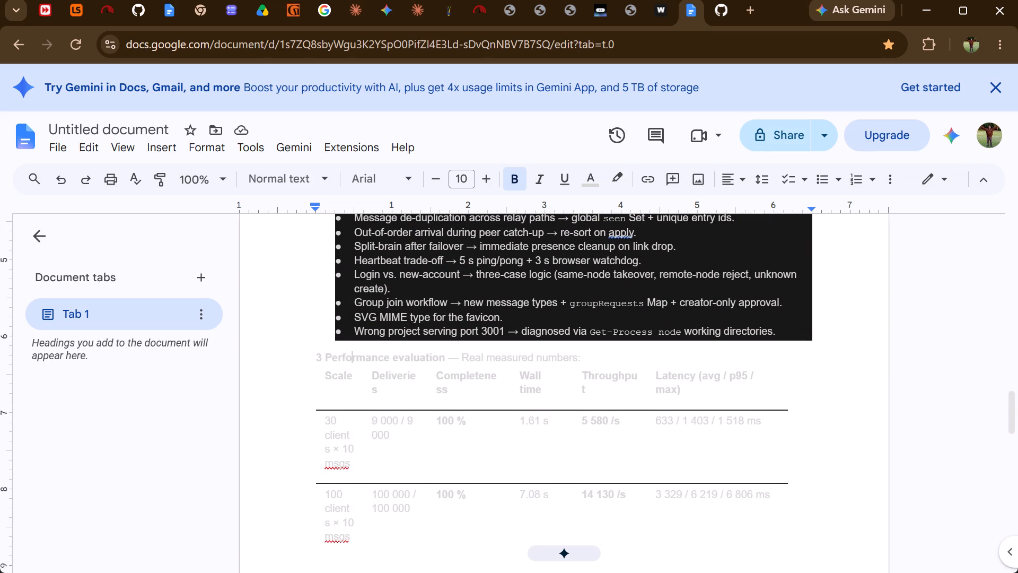
pyautogui.click(321, 361)
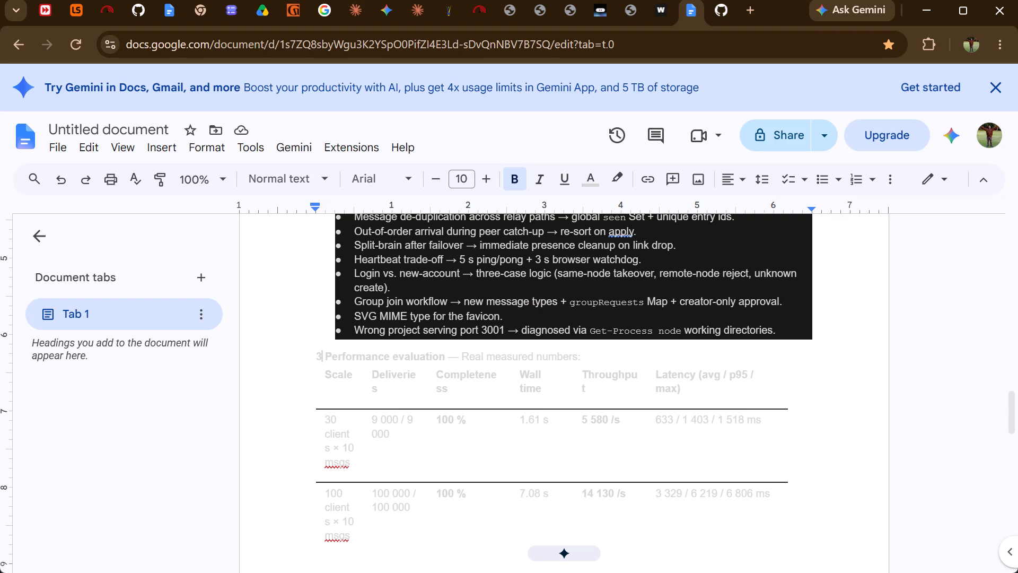
pyautogui.click(317, 357)
pyautogui.moveTo(317, 357); pyautogui.dragTo(398, 418)
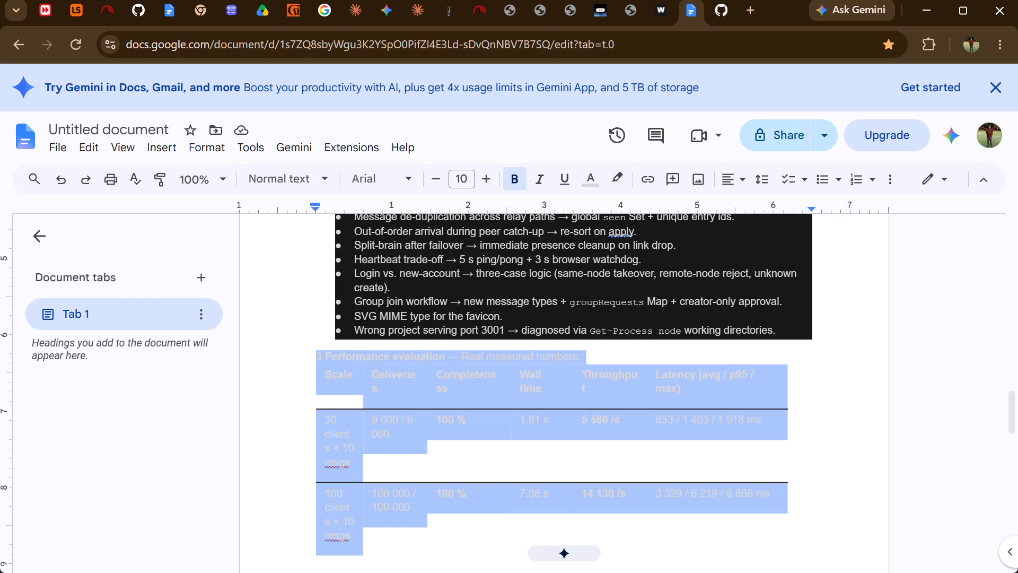
pyautogui.moveTo(398, 418); pyautogui.dragTo(425, 464)
pyautogui.scroll(-1, 425, 464)
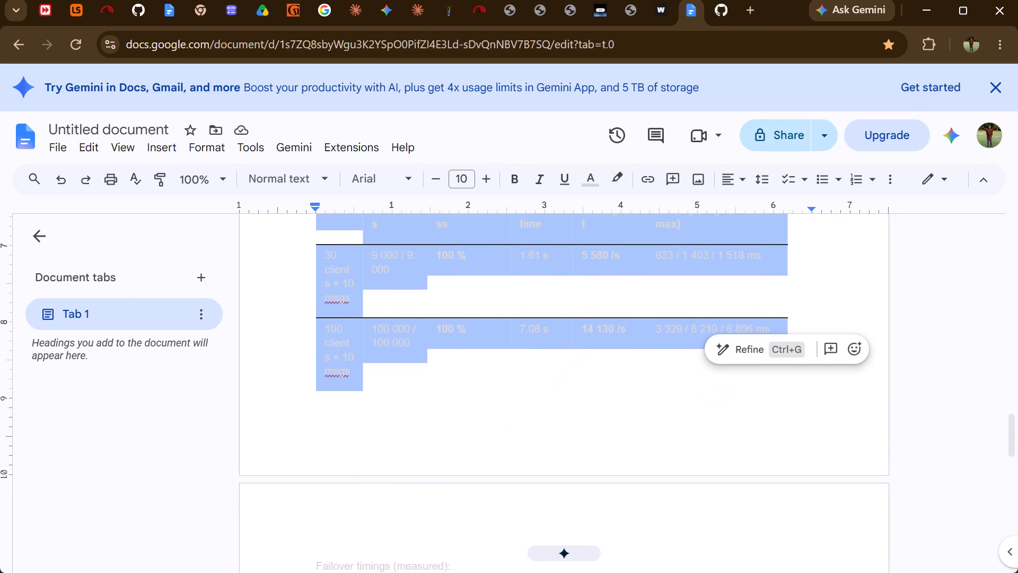
pyautogui.click(601, 185)
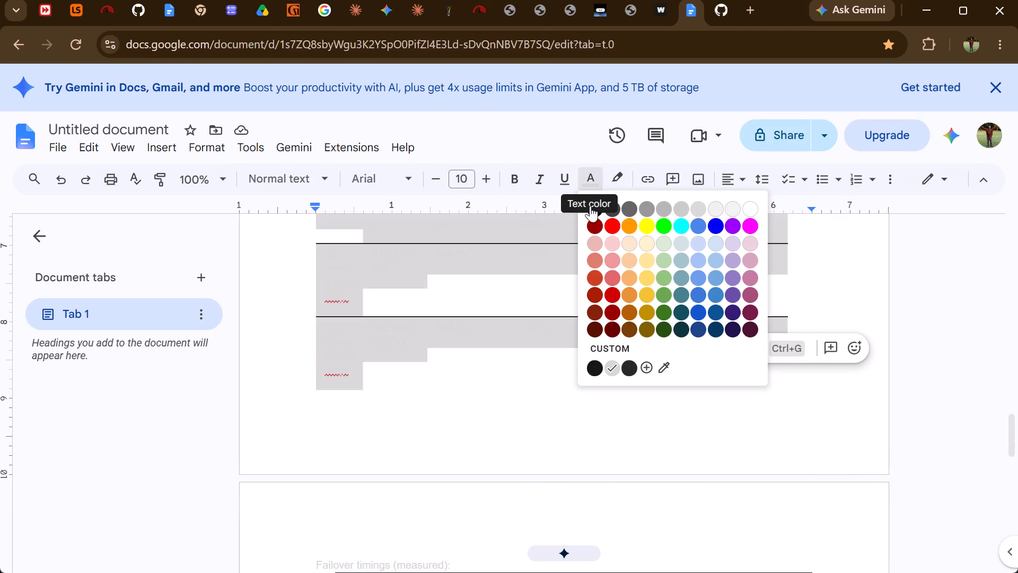
pyautogui.click(590, 207)
pyautogui.click(502, 459)
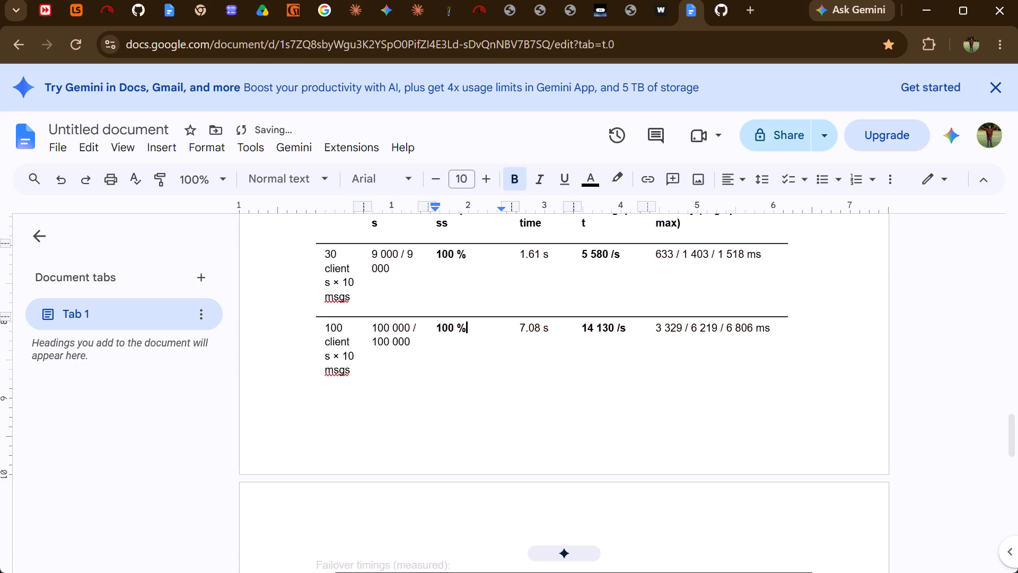
pyautogui.scroll(2, 502, 459)
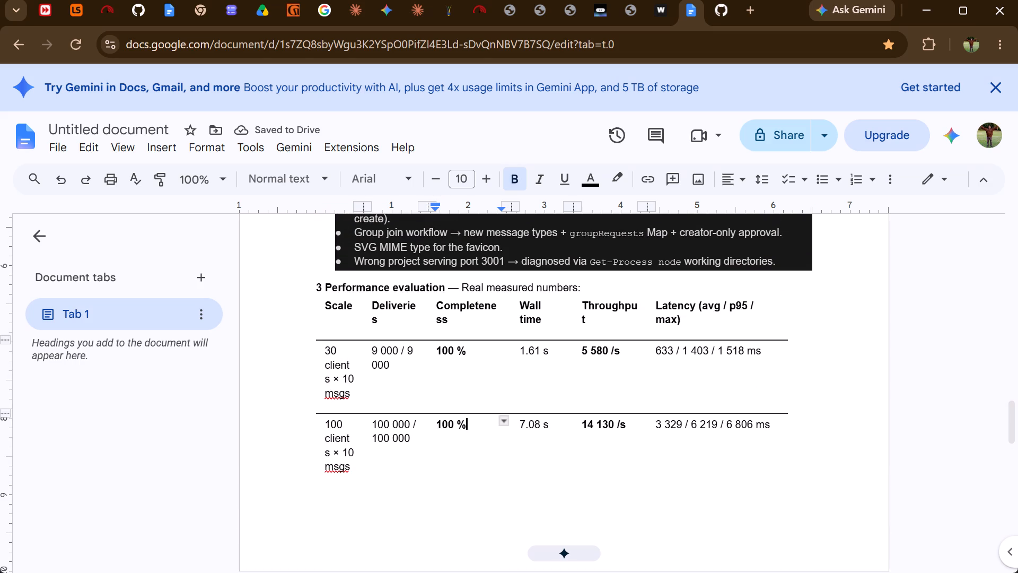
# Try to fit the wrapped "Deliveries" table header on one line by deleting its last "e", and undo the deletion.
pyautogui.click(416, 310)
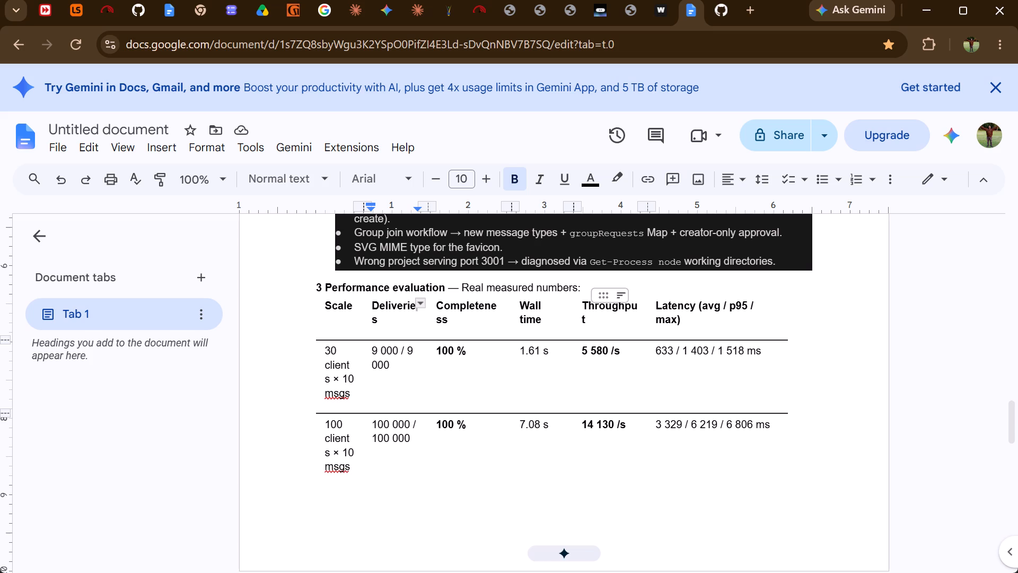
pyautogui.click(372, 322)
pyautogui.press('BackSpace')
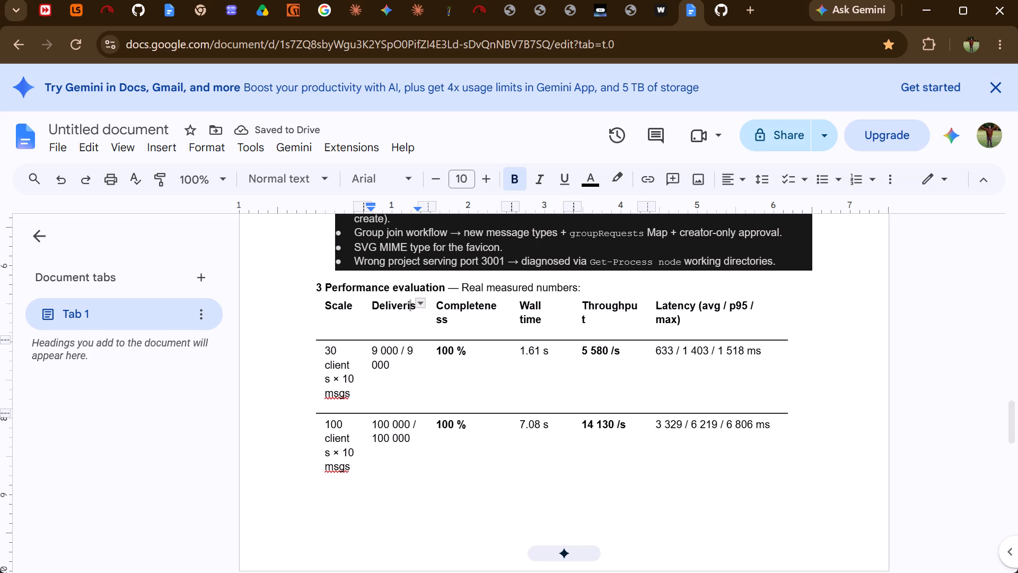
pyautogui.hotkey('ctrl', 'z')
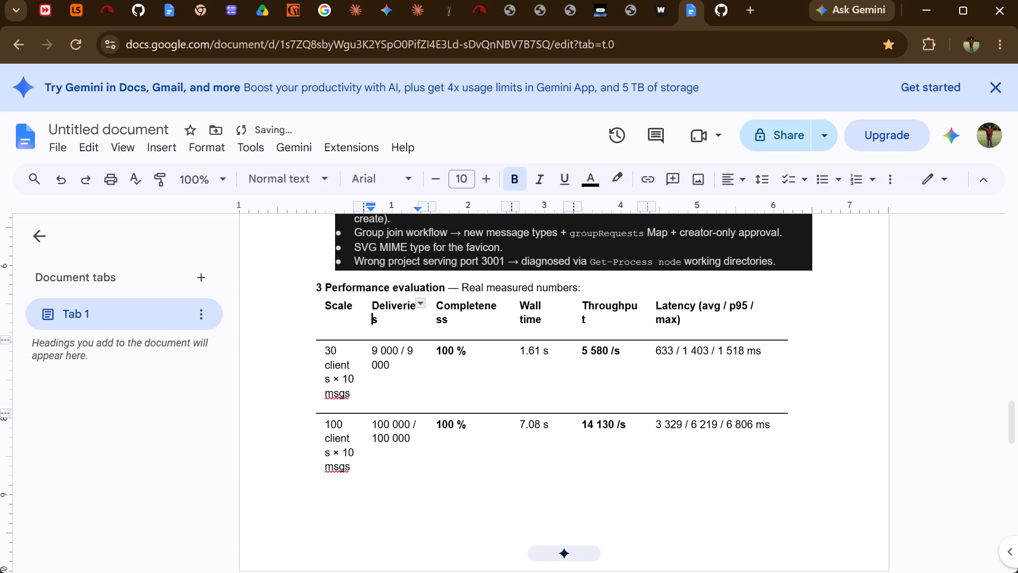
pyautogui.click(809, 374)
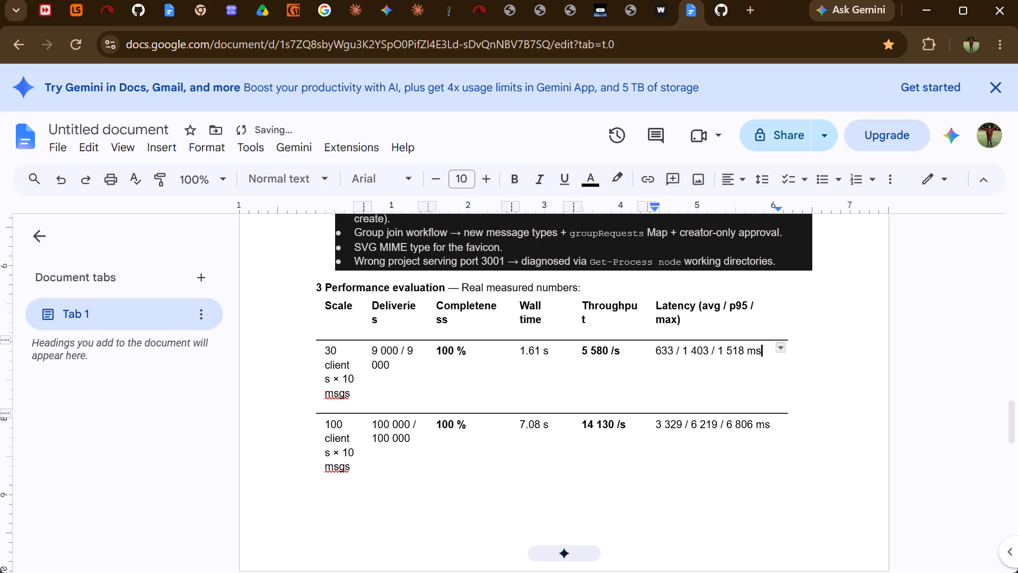
# Change the text colour of the "Failover timings (measured):" line to black.
pyautogui.scroll(-1, 809, 374)
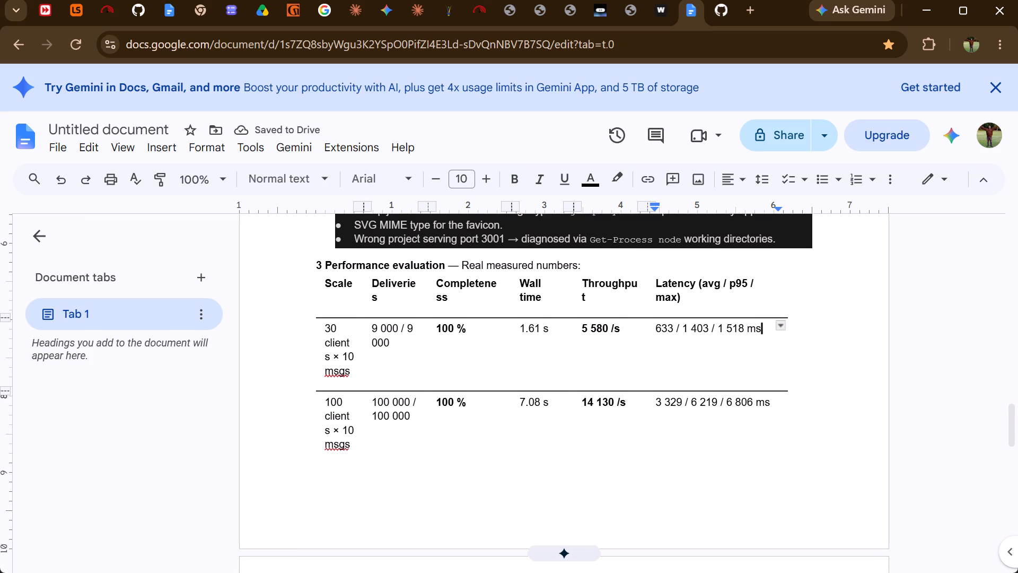
pyautogui.scroll(-1, 809, 374)
pyautogui.scroll(1, 809, 374)
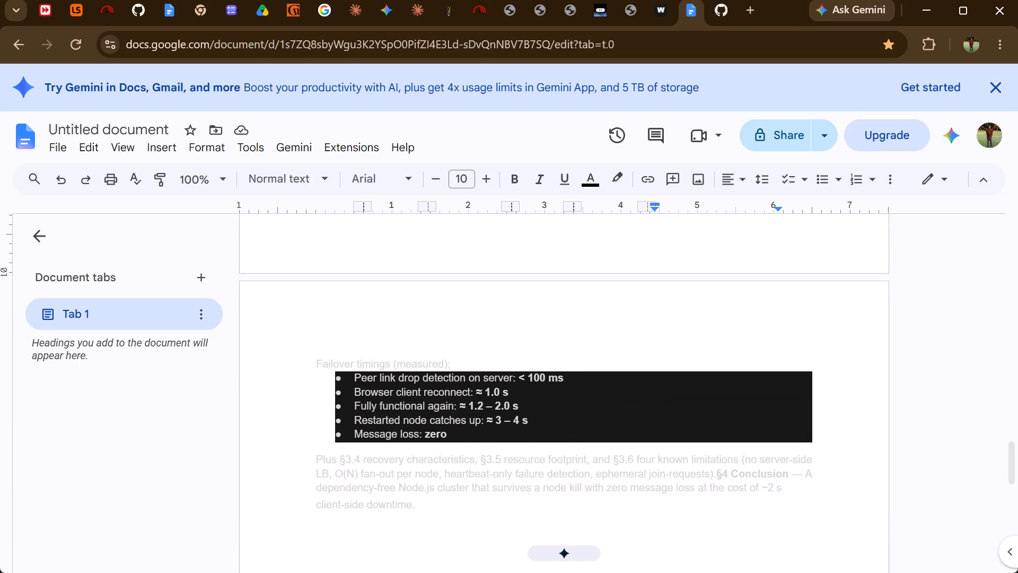
pyautogui.click(418, 359)
pyautogui.tripleClick(418, 359)
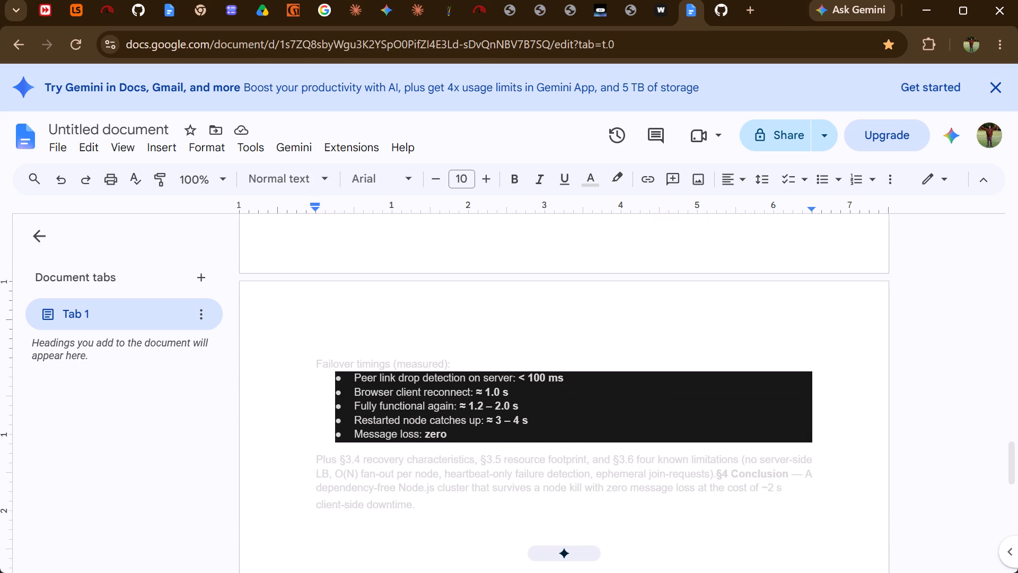
pyautogui.click(596, 177)
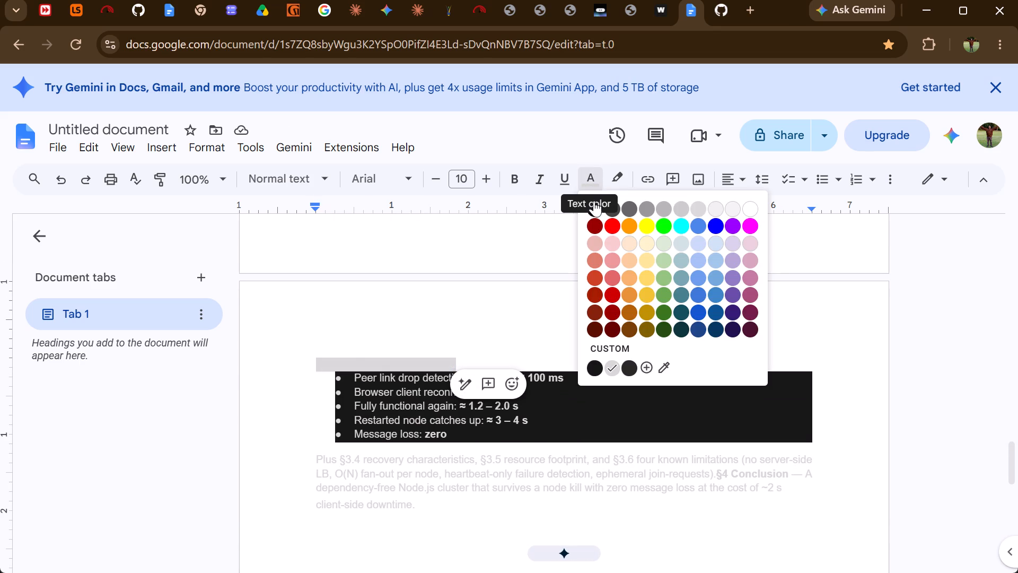
pyautogui.click(594, 206)
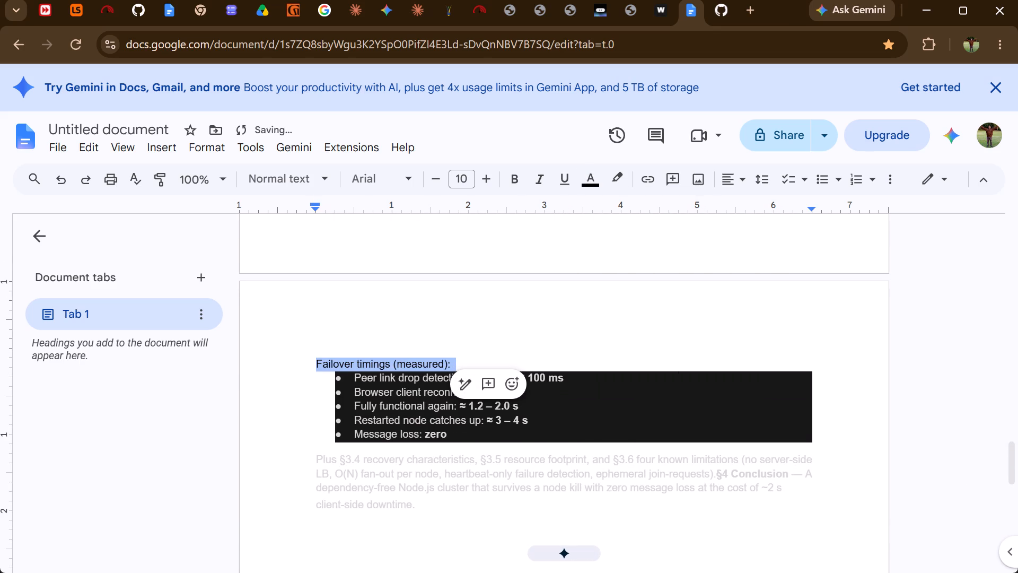
# Delete the "Plus §3.4 recovery characteristics" passage and the § sign before "4 Conclusion".
pyautogui.tripleClick(372, 494)
pyautogui.click(372, 494)
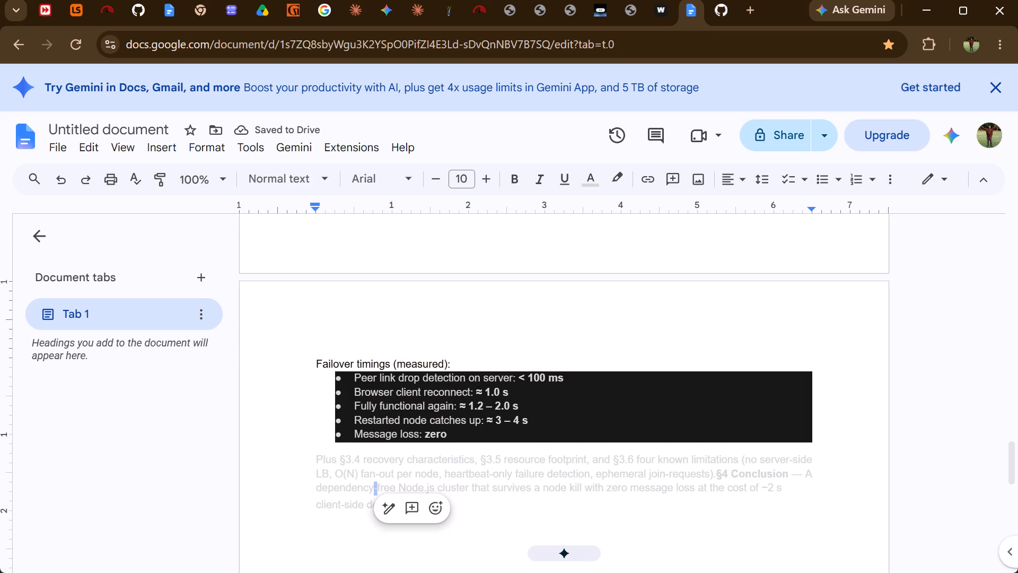
# Review the performance results table, the failover timings list and the grey closing paragraph on the last pages.
pyautogui.click(355, 461)
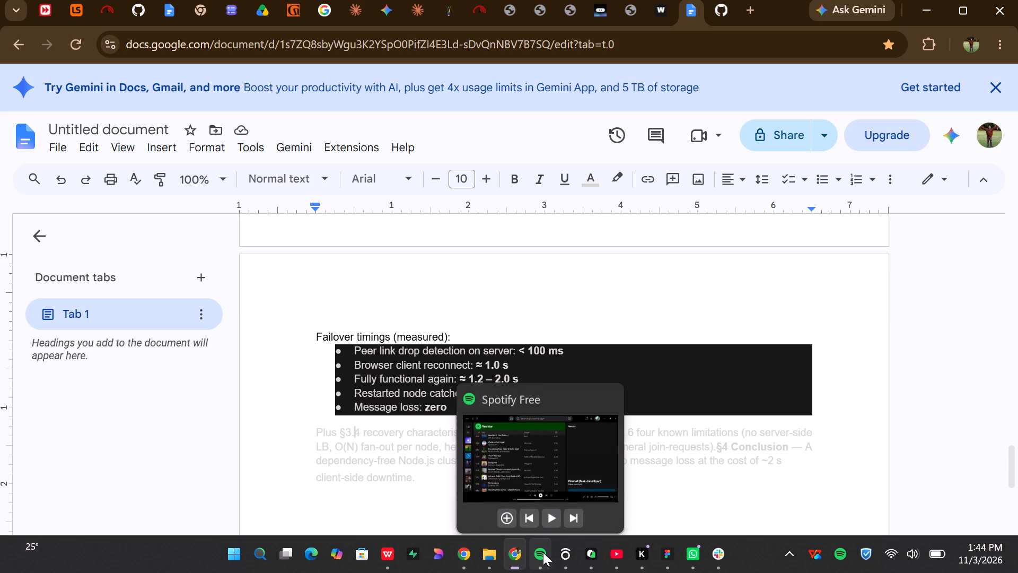
pyautogui.scroll(-4, 336, 453)
pyautogui.scroll(1, 336, 453)
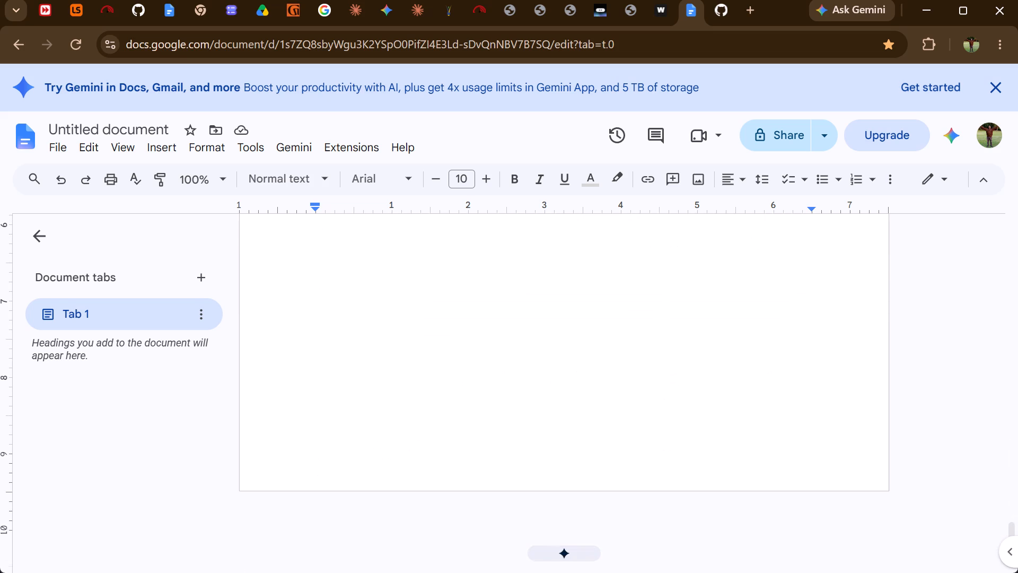
pyautogui.scroll(1, 336, 453)
pyautogui.scroll(-1, 336, 453)
pyautogui.scroll(1, 336, 453)
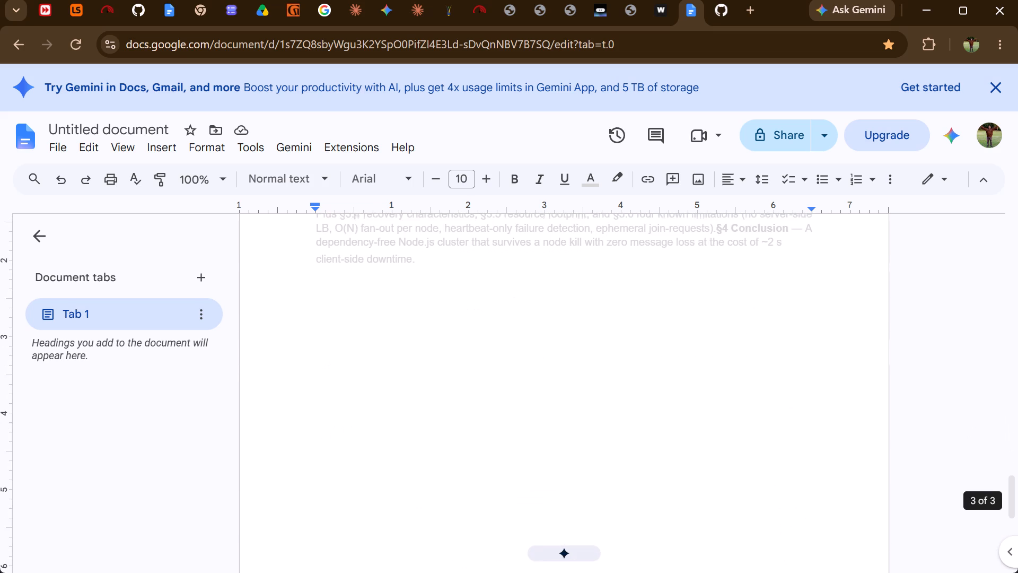
pyautogui.scroll(1, 336, 453)
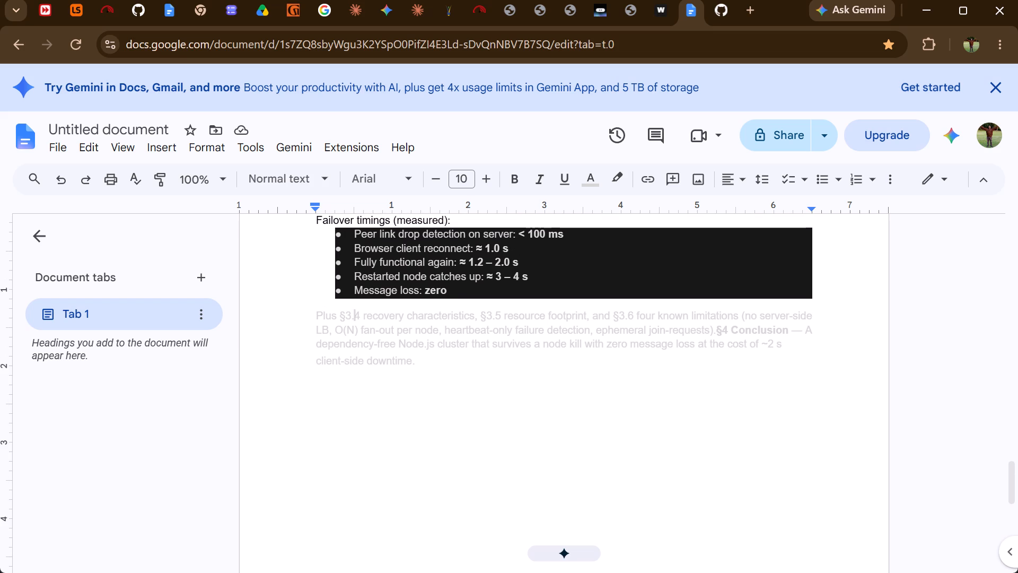
pyautogui.scroll(3, 336, 453)
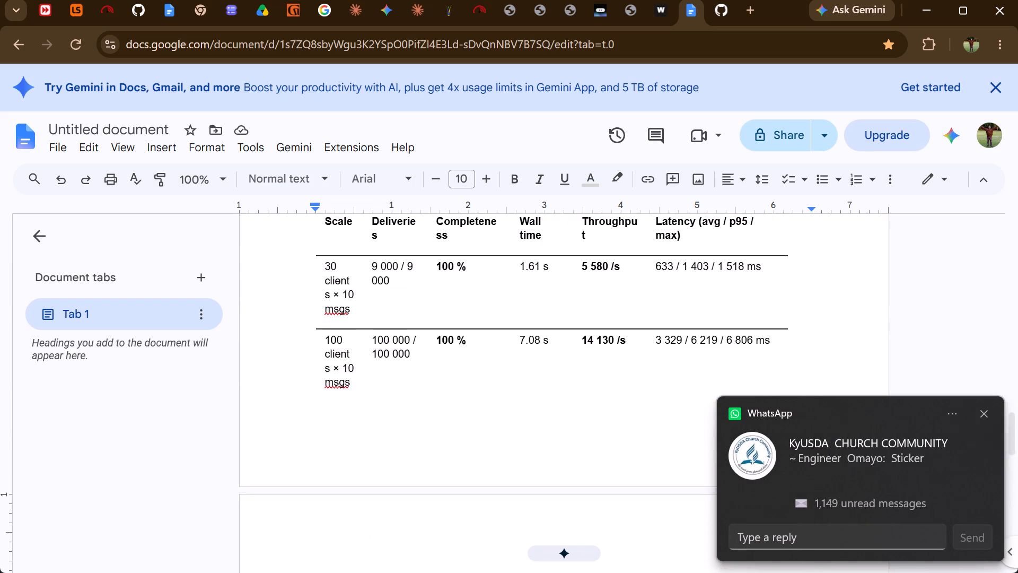
pyautogui.scroll(2, 336, 453)
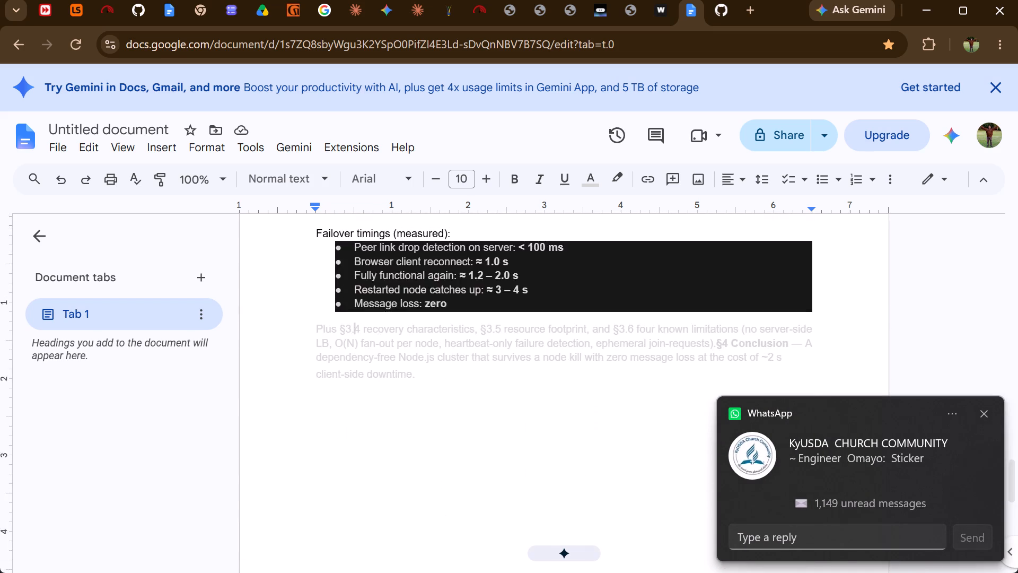
pyautogui.scroll(1, 336, 453)
pyautogui.scroll(-1, 371, 459)
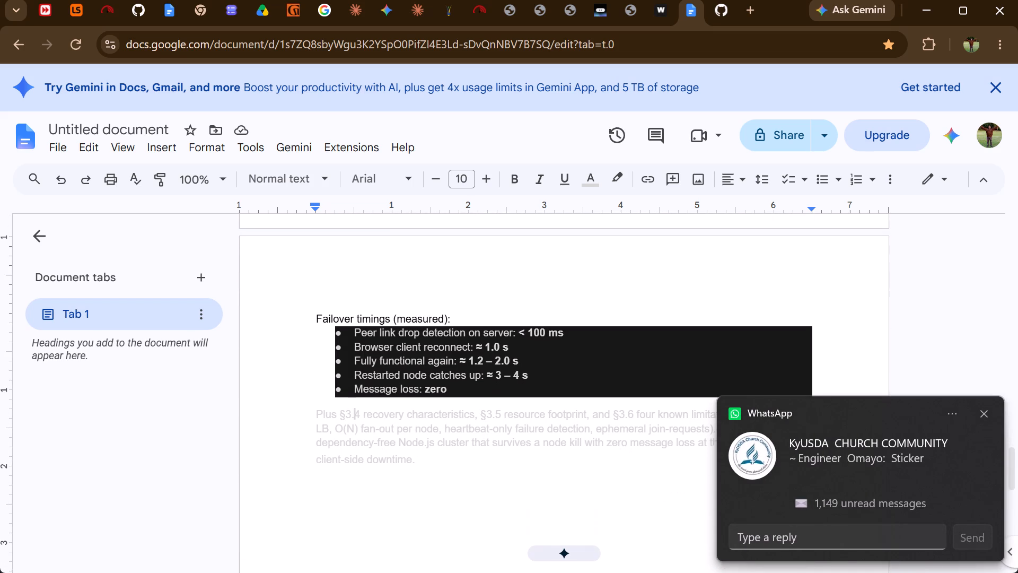
pyautogui.scroll(-1, 371, 459)
pyautogui.scroll(-1, 367, 408)
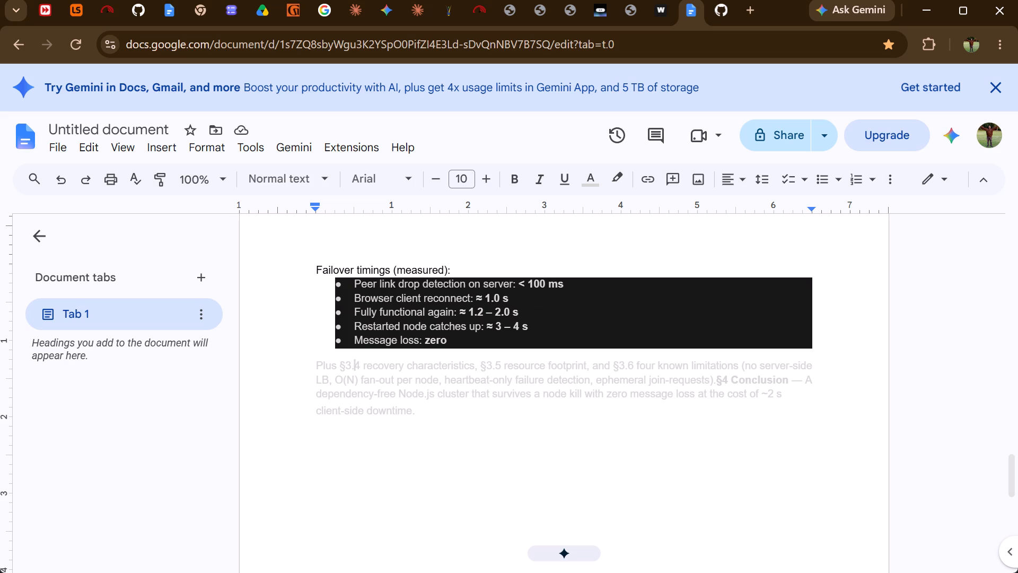
# Split "4 Conclusion" from the grey closing paragraph and delete the preceding "Plus §3.4 recovery characteristics" passage together with its trailing § sign.
pyautogui.click(723, 382)
pyautogui.press('Return')
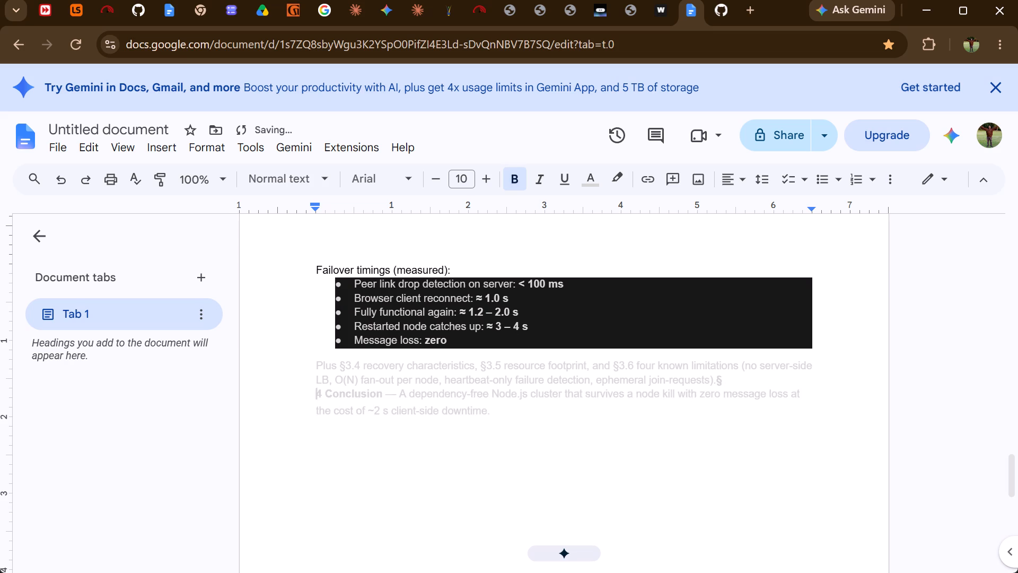
pyautogui.press('Return')
pyautogui.moveTo(305, 366); pyautogui.dragTo(608, 394)
pyautogui.press('Delete')
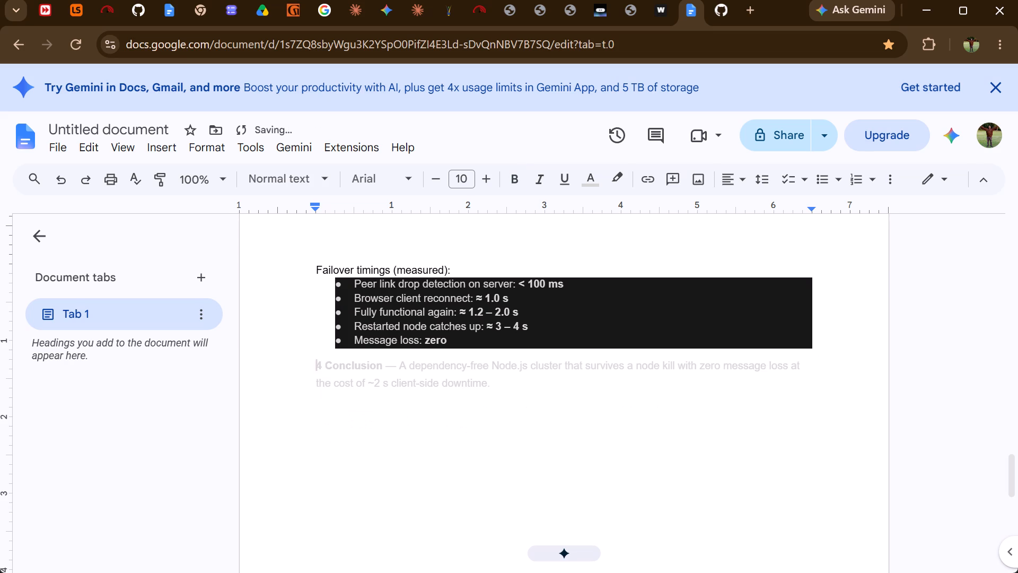
# Change the text colour of the whole "4 Conclusion" paragraph to black.
pyautogui.doubleClick(346, 370)
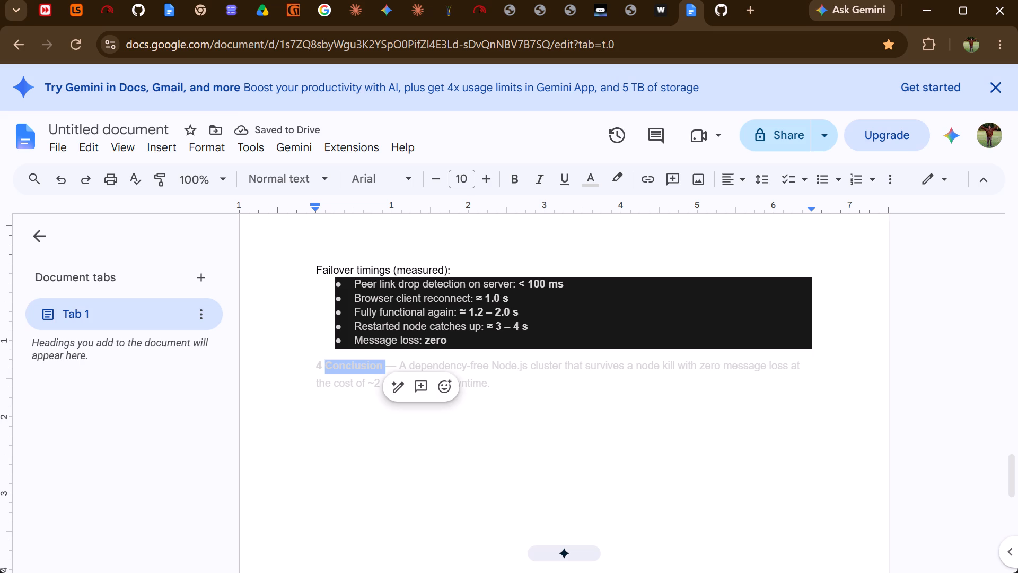
pyautogui.tripleClick(308, 369)
pyautogui.click(308, 369)
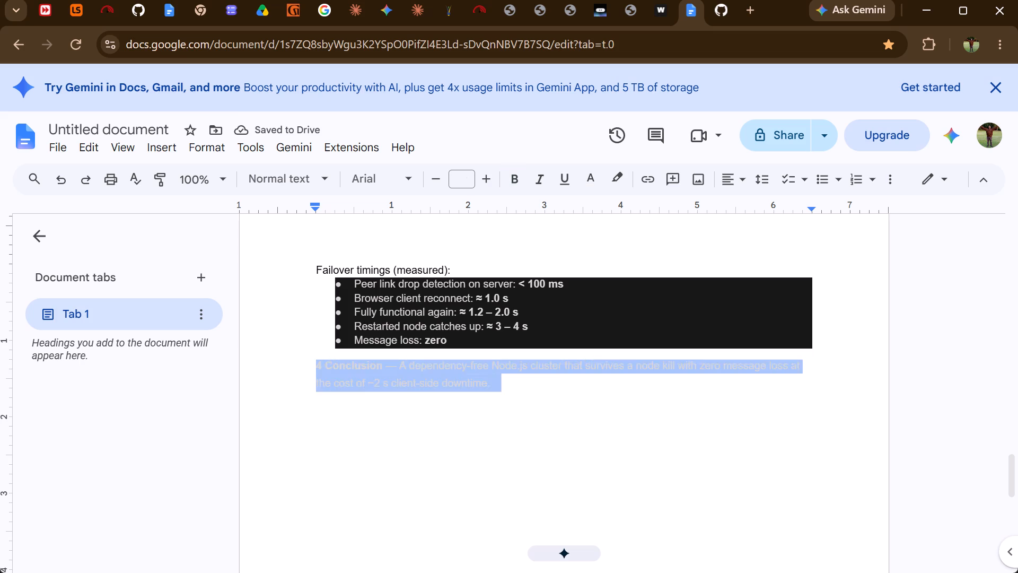
pyautogui.doubleClick(308, 369)
pyautogui.doubleClick(308, 369)
pyautogui.click(308, 369)
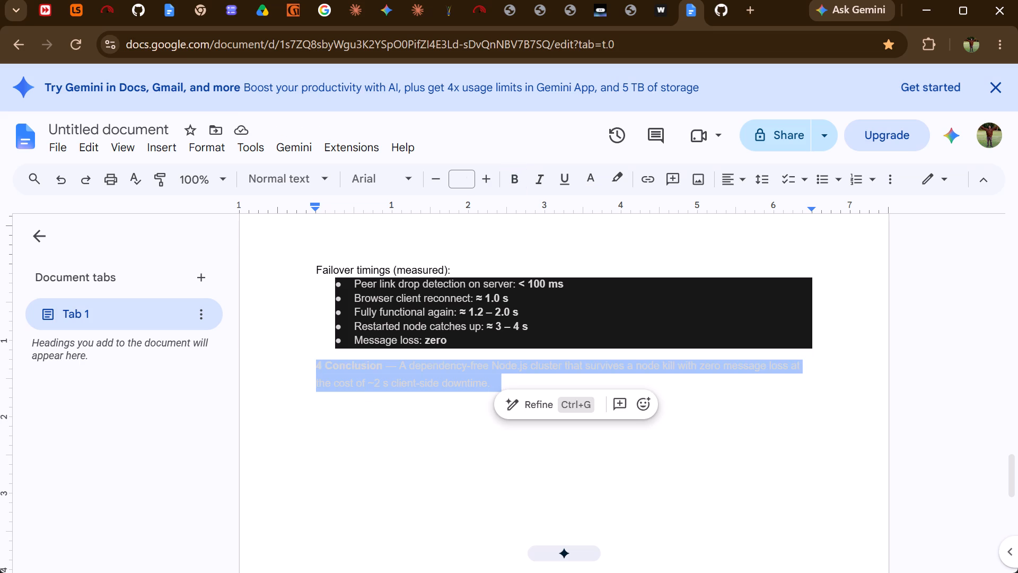
pyautogui.click(586, 181)
pyautogui.click(592, 205)
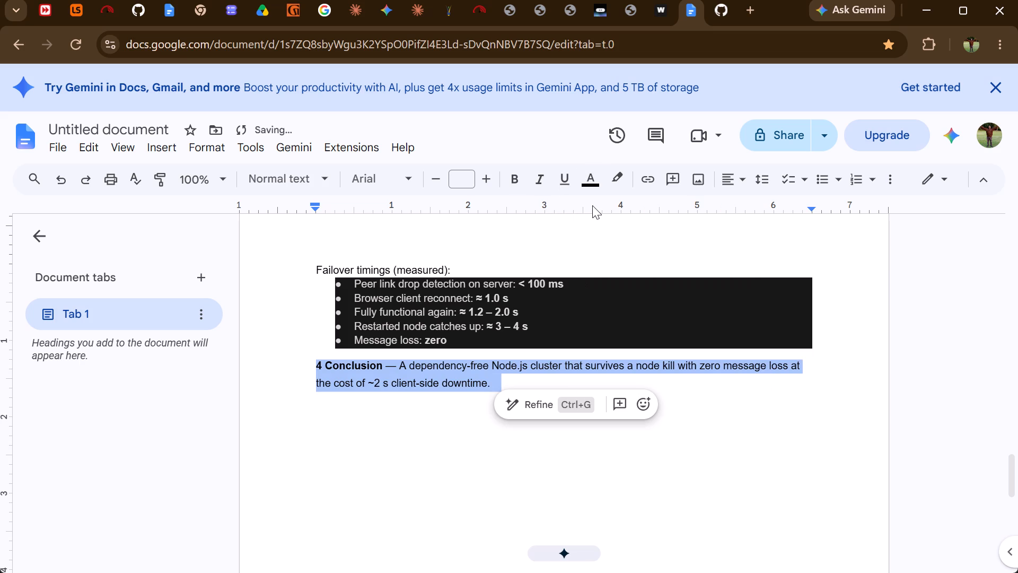
pyautogui.click(411, 478)
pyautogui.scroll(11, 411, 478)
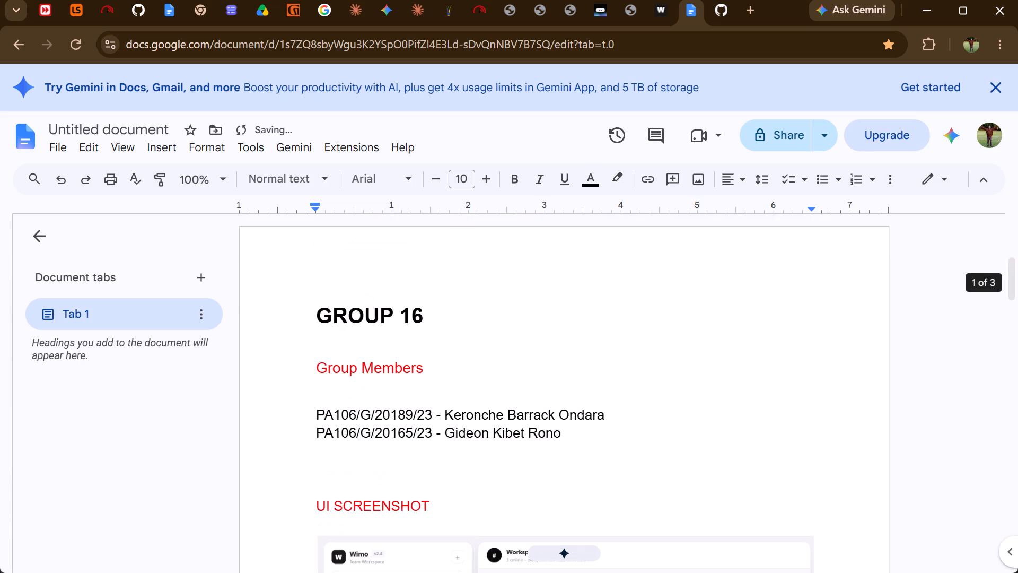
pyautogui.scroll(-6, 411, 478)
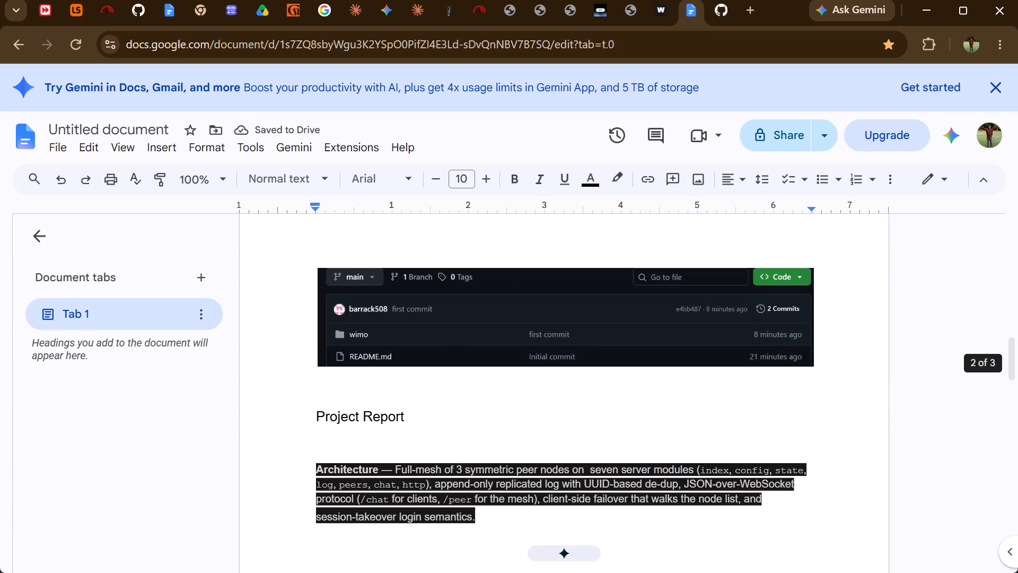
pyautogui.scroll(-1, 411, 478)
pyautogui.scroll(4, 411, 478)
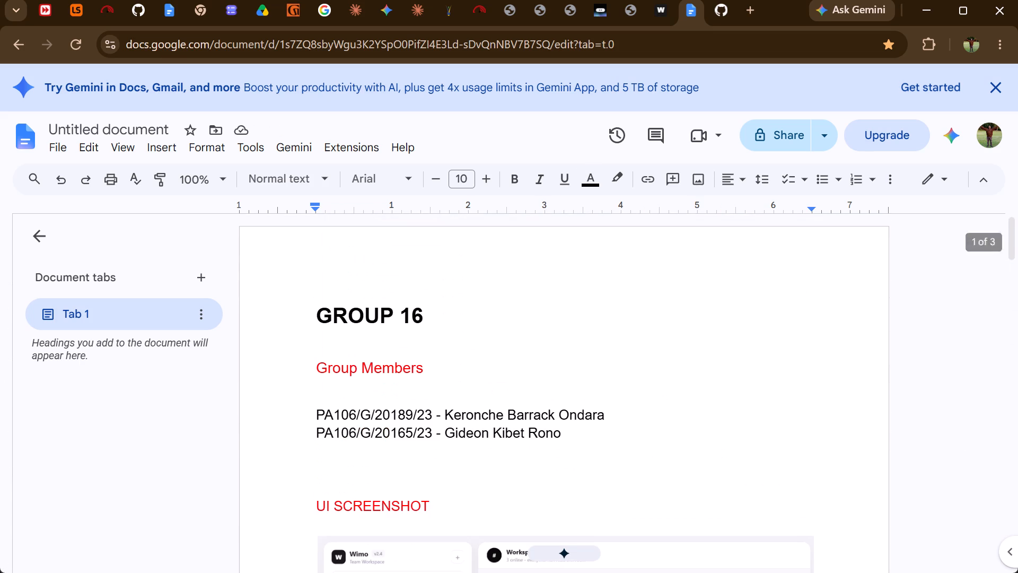
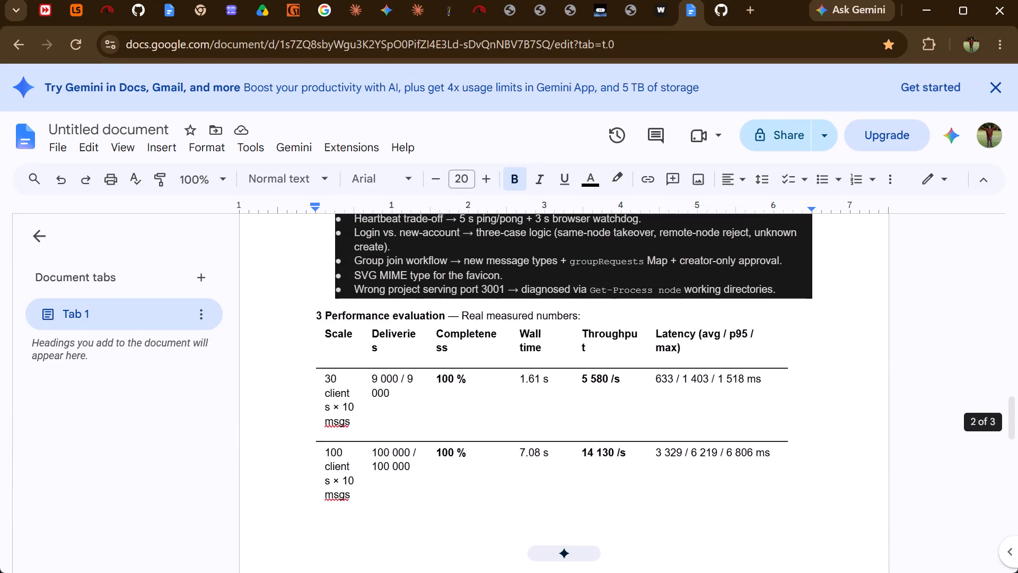
# Review the document from the GROUP 16 heading through the performance table to the "4 Conclusion" paragraph.
pyautogui.scroll(2, 692, 365)
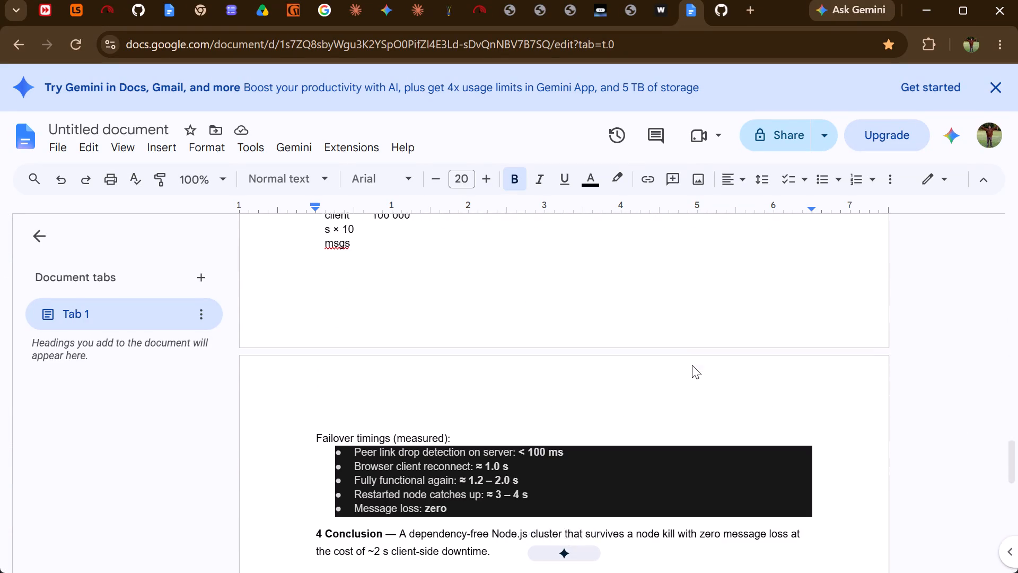
pyautogui.scroll(6, 692, 365)
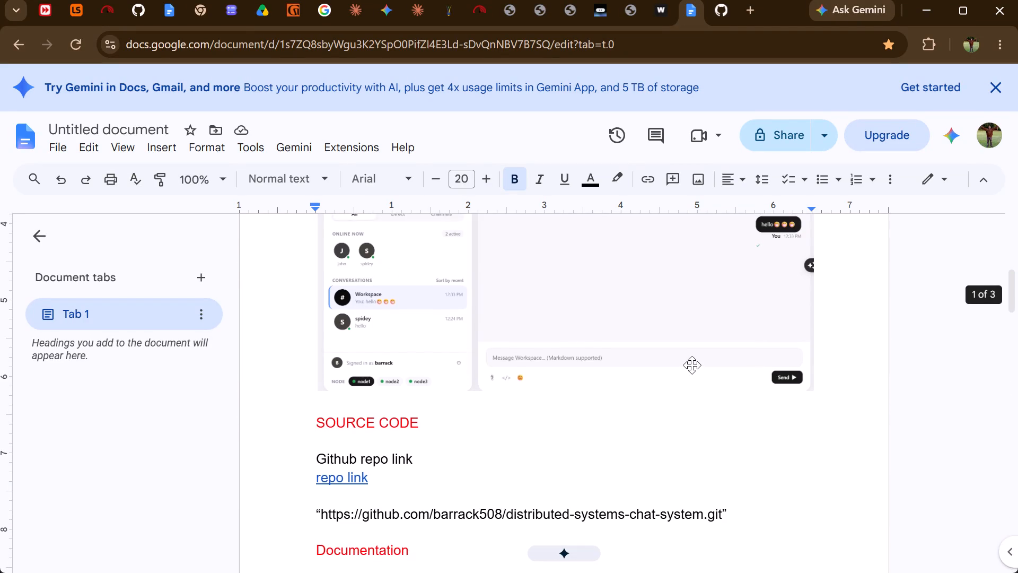
pyautogui.scroll(5, 692, 365)
pyautogui.click(692, 365)
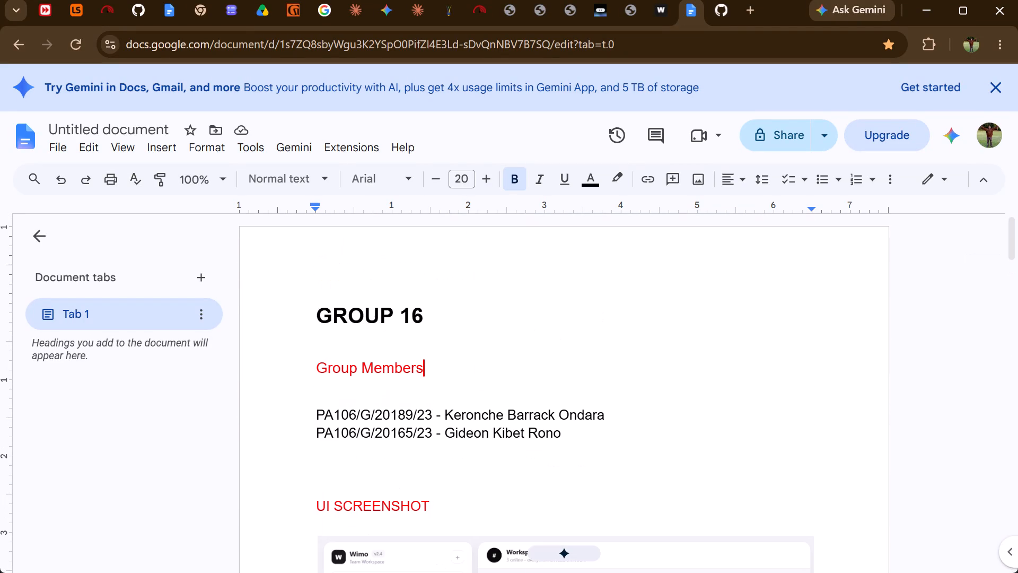
pyautogui.scroll(-10, 692, 365)
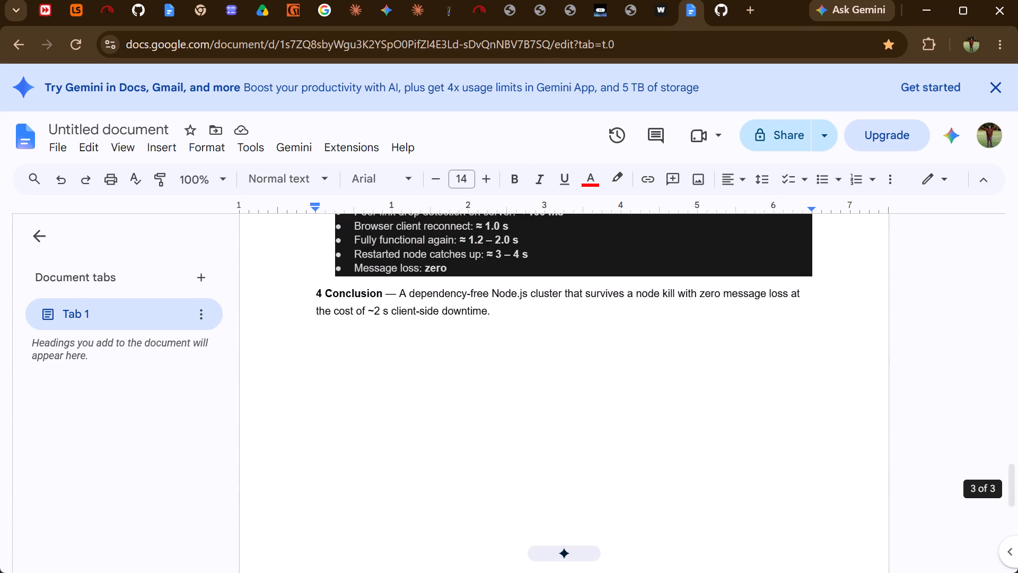
pyautogui.scroll(3, 692, 365)
pyautogui.scroll(-1, 692, 365)
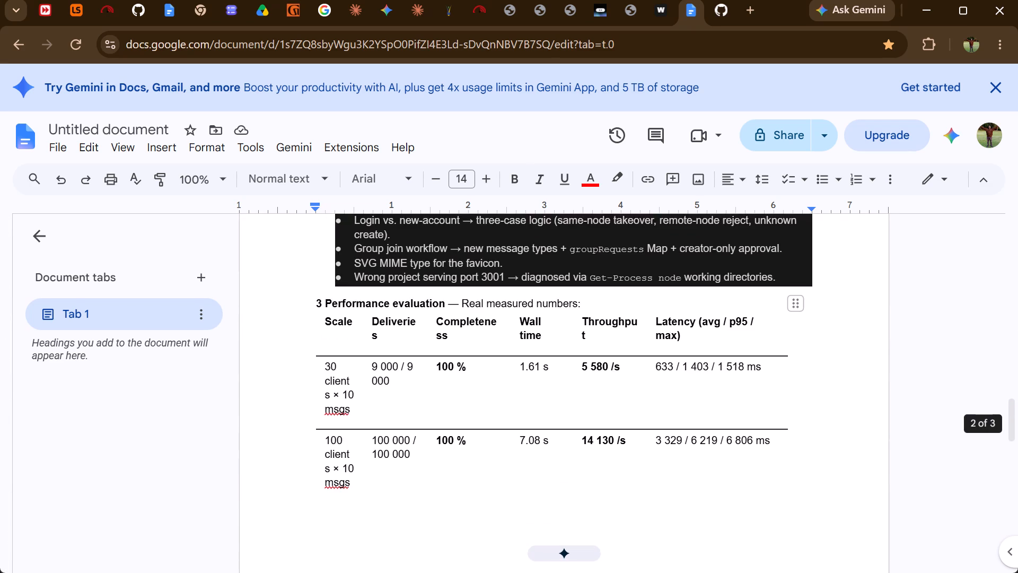
pyautogui.scroll(-1, 692, 365)
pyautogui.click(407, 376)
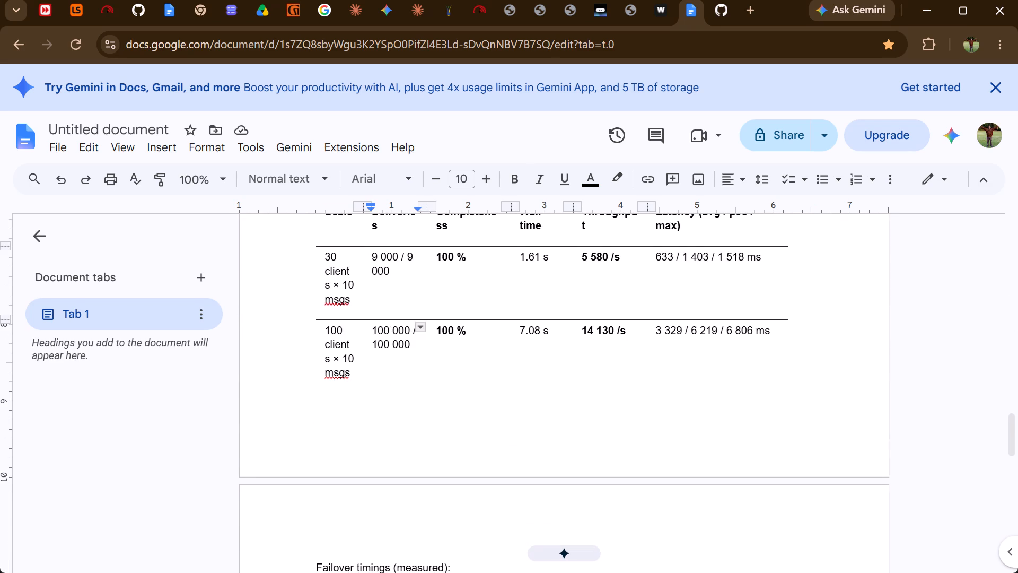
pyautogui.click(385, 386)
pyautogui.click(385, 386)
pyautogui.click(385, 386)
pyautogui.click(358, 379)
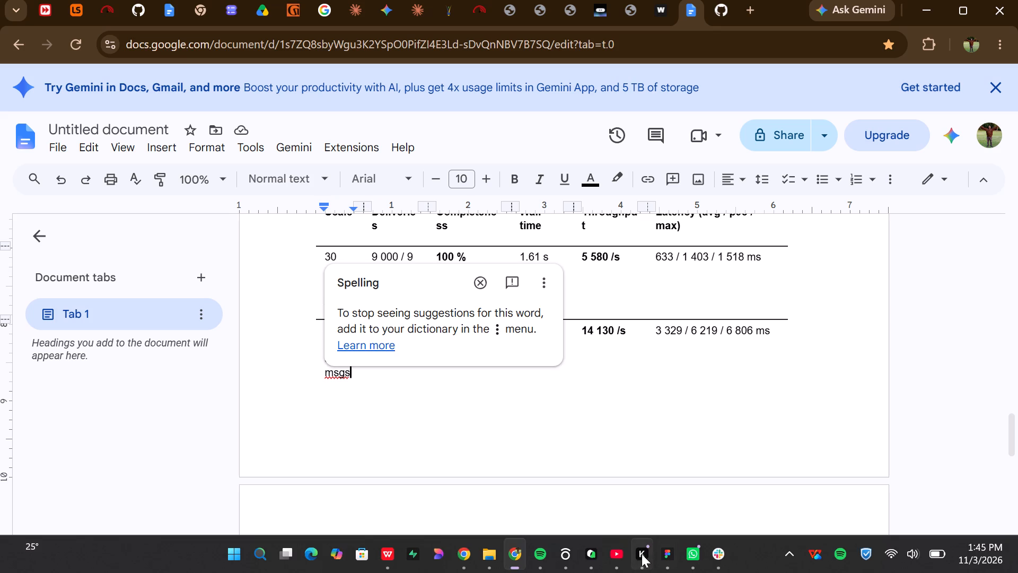
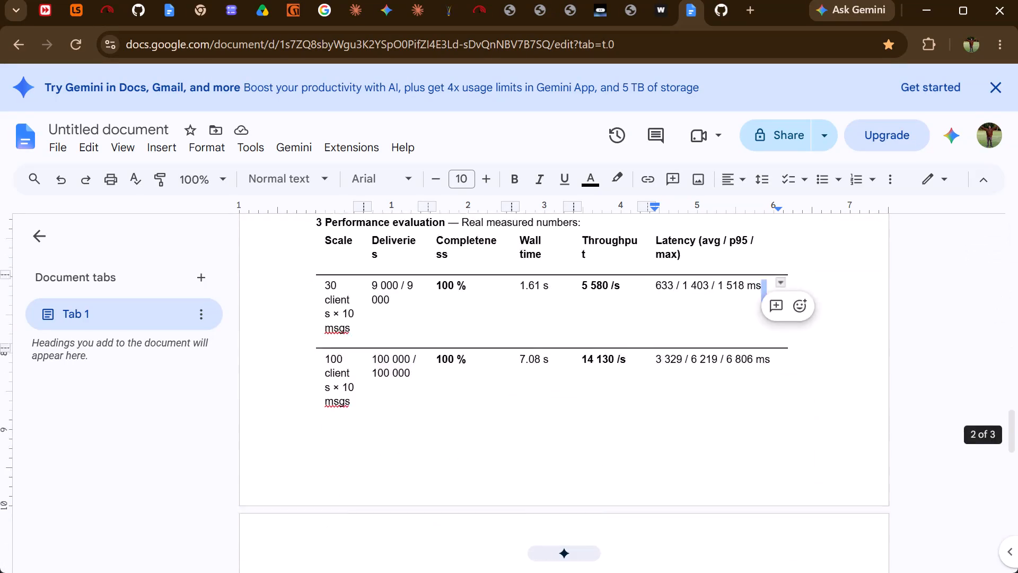
# Download a copy of the Group 16 assignment document.
pyautogui.scroll(4, 677, 317)
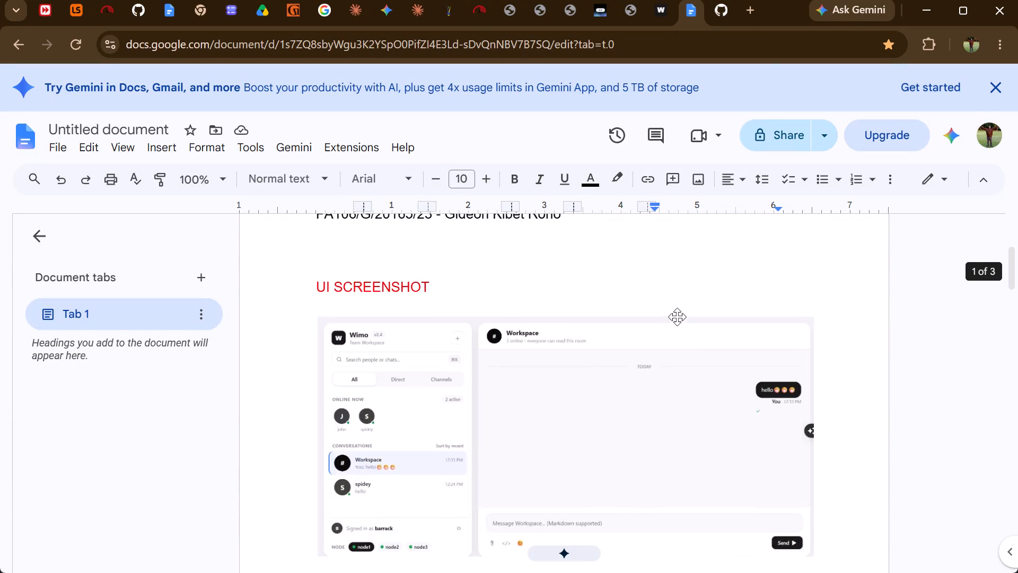
pyautogui.scroll(3, 677, 317)
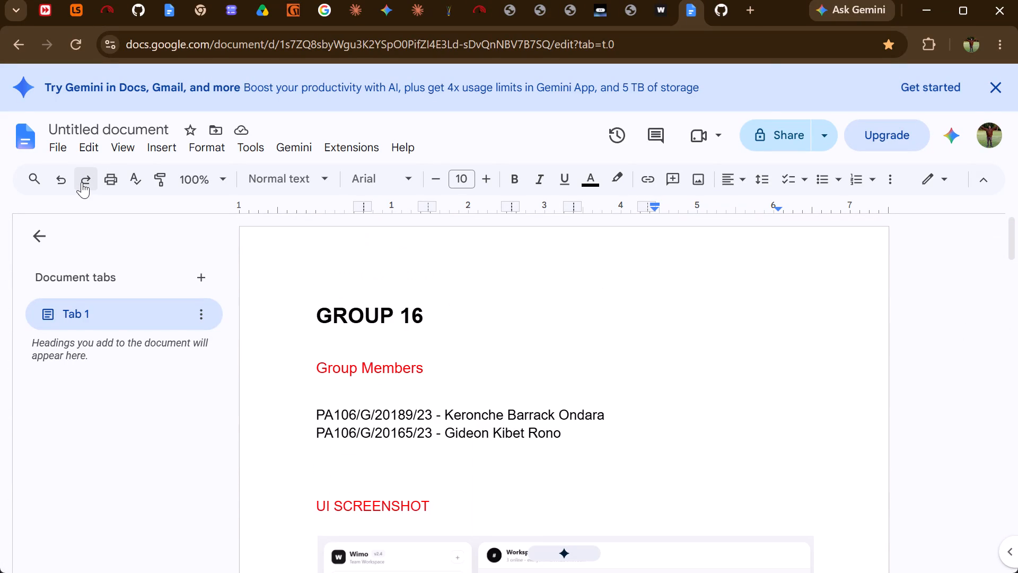
pyautogui.click(66, 144)
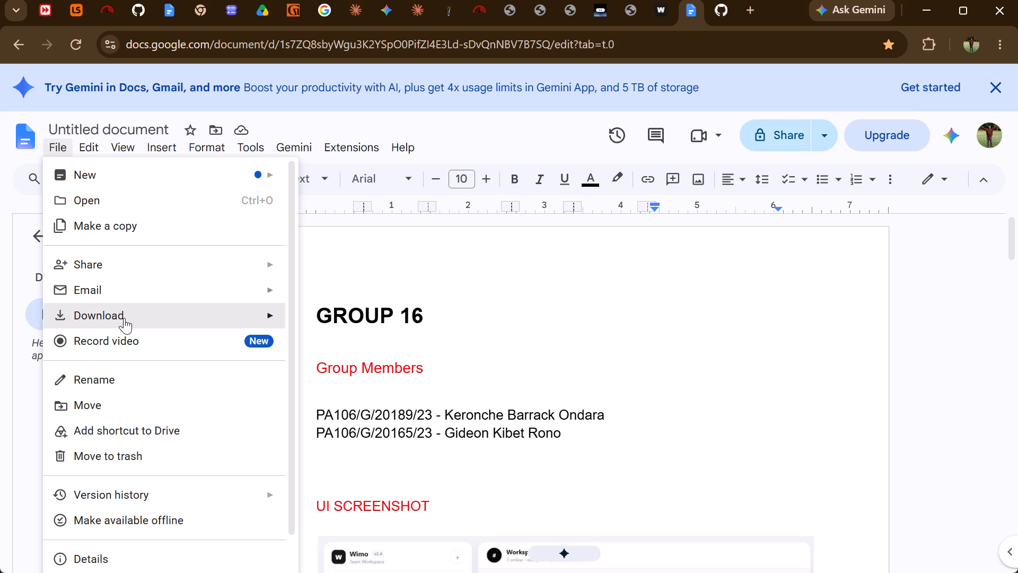
pyautogui.click(310, 343)
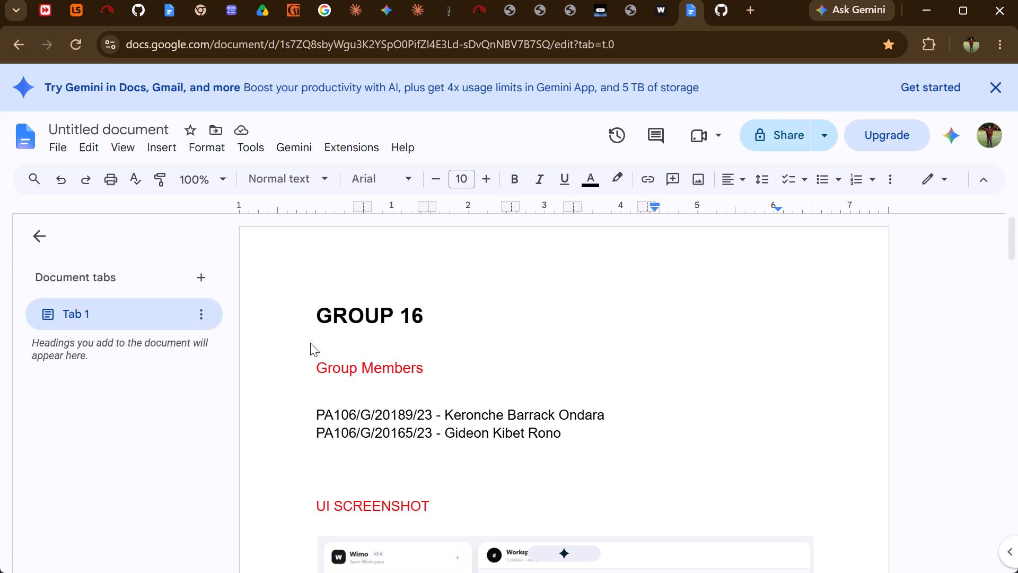
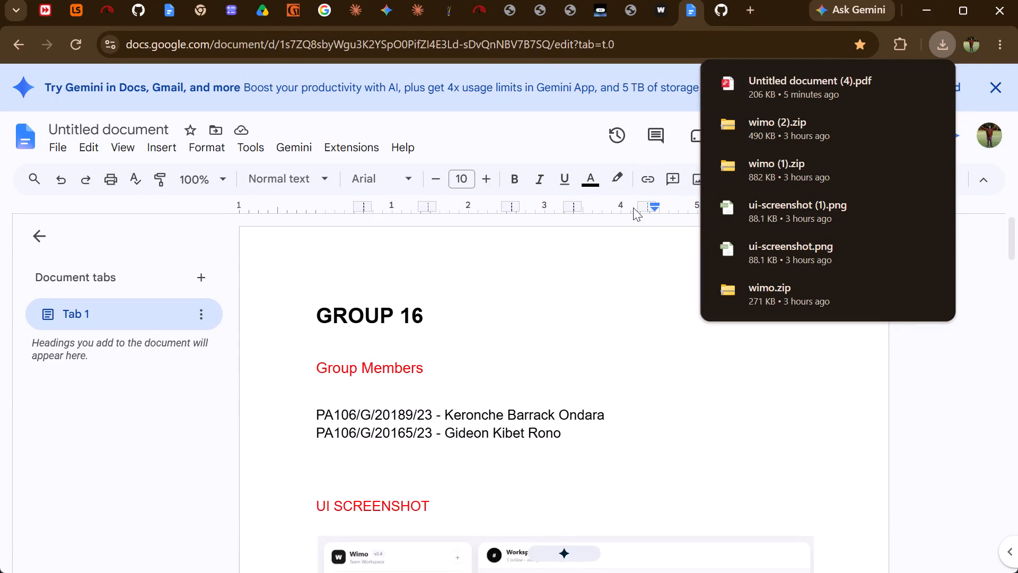
# Dismiss the recent downloads list and return to the top of the document at the GROUP 16 heading.
pyautogui.click(622, 291)
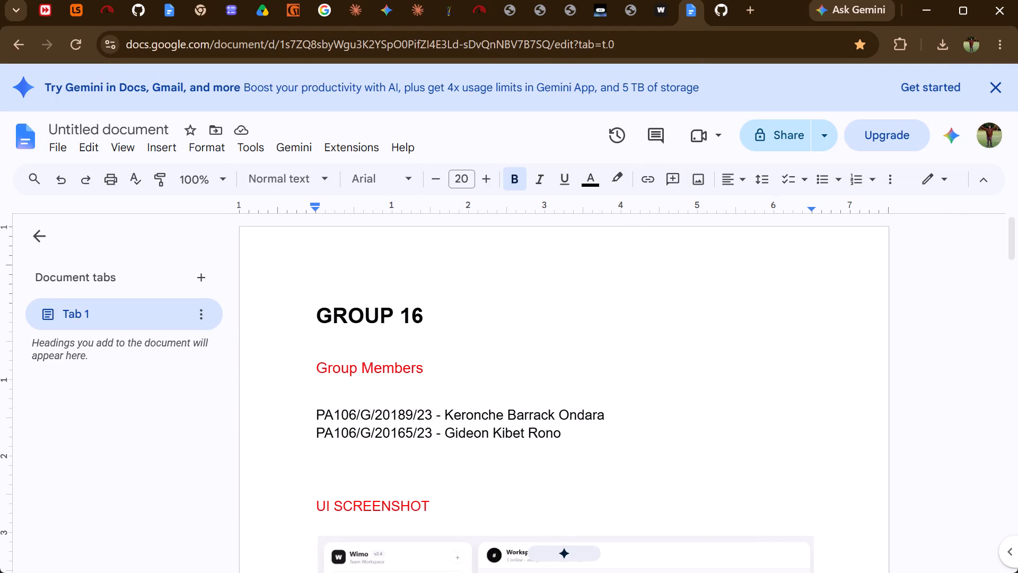
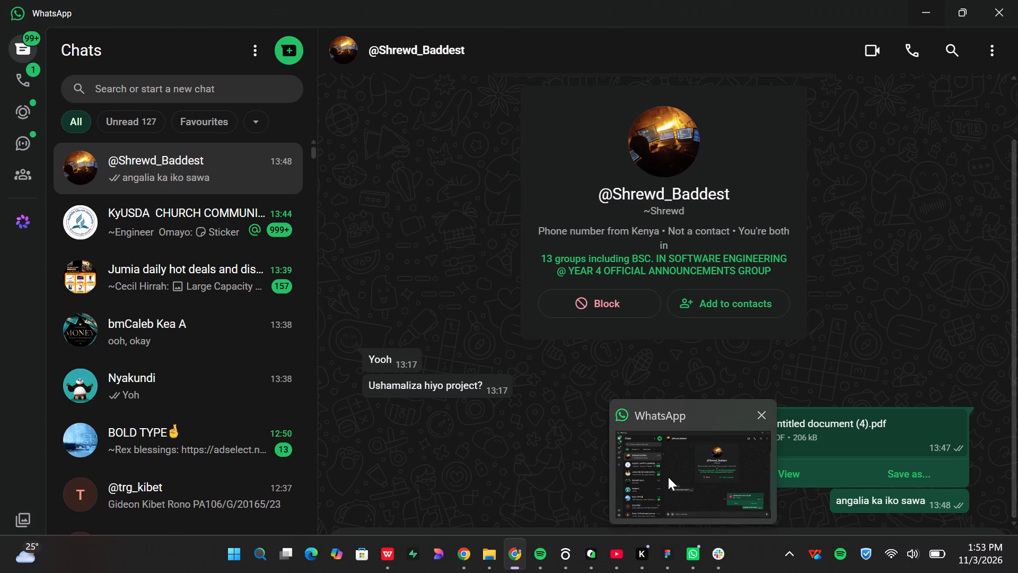
# Look through the Group 16 document, checking the UI screenshot, the load test results table and the failover timings.
pyautogui.scroll(-3, 563, 296)
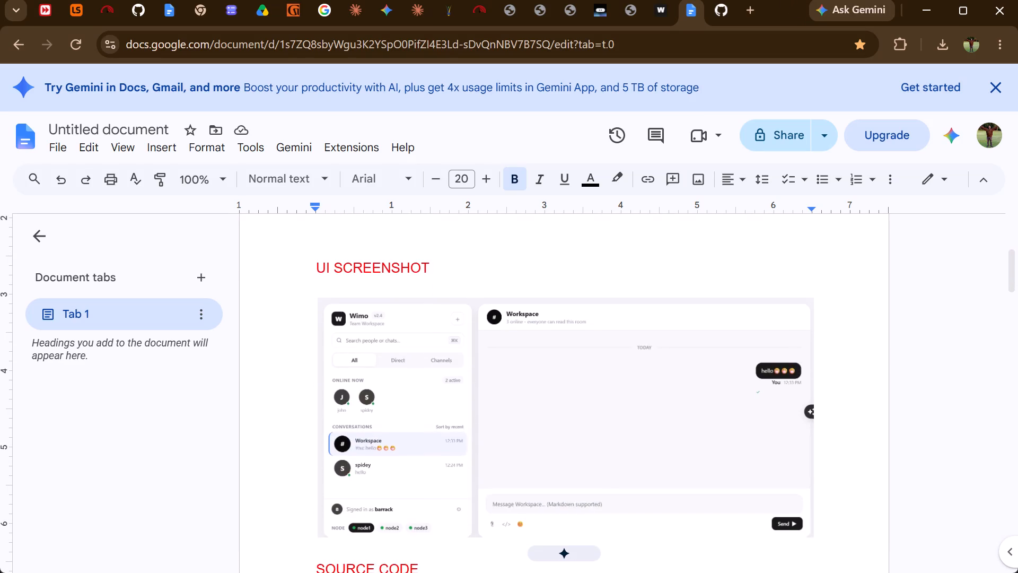
pyautogui.scroll(-7, 563, 296)
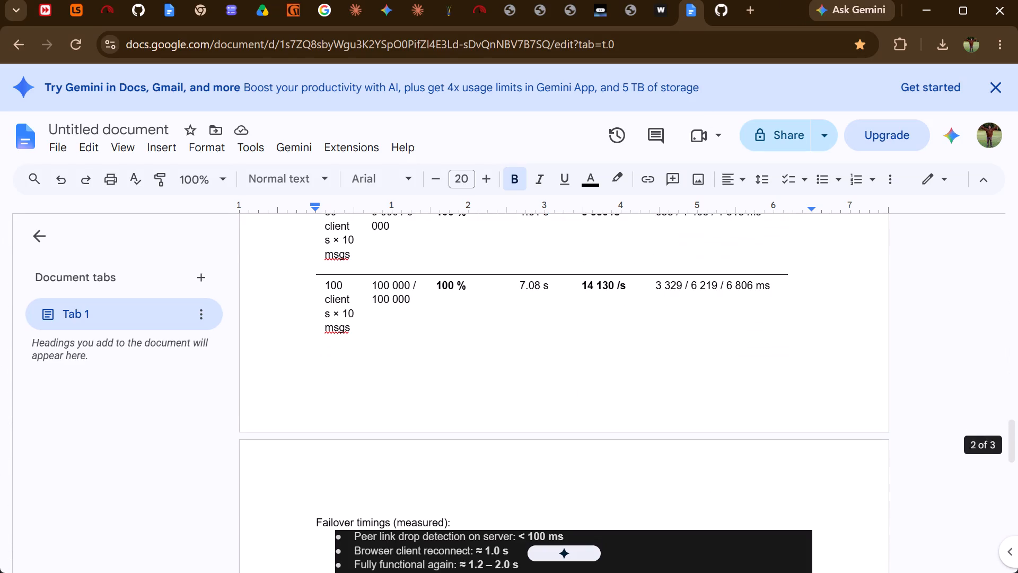
pyautogui.scroll(-3, 563, 296)
pyautogui.scroll(9, 563, 296)
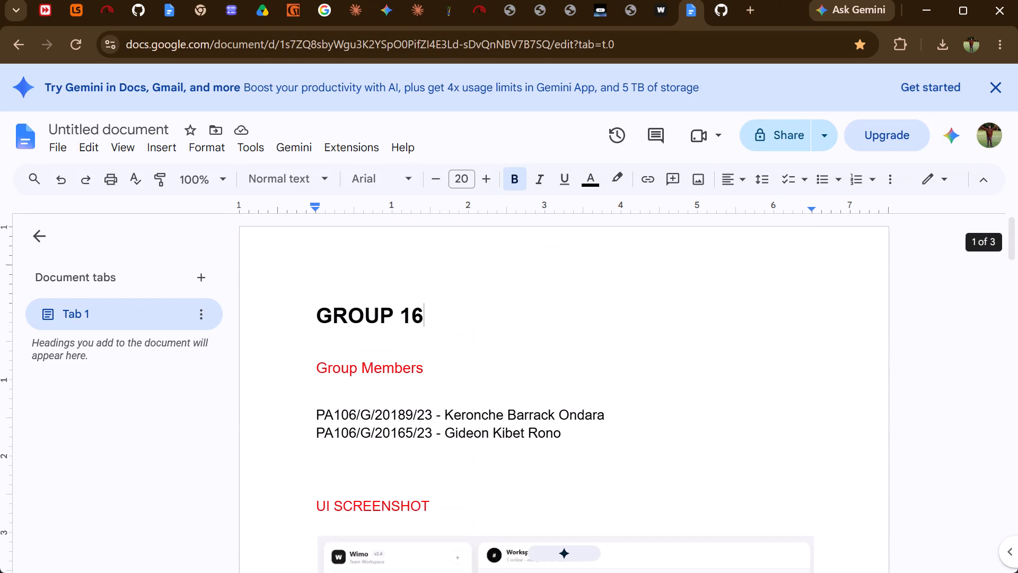
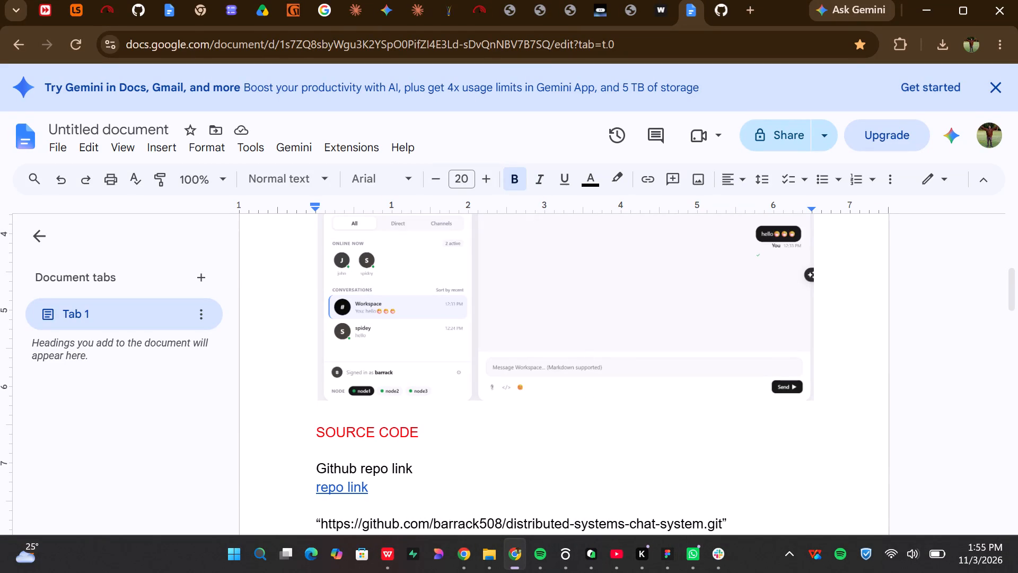
# Select the whole "GROUP 16" title line at the start of the document.
pyautogui.scroll(6, 380, 327)
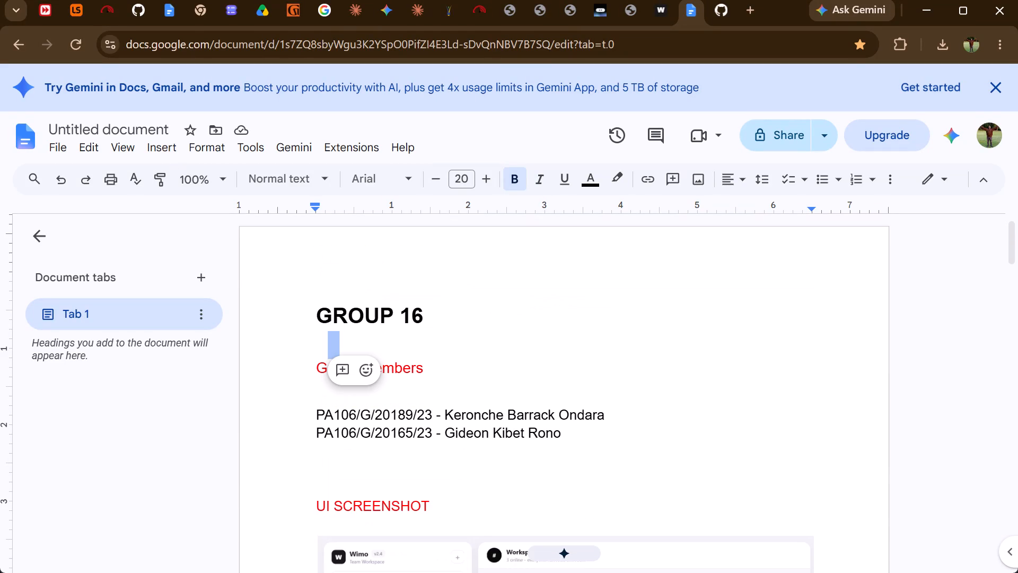
pyautogui.tripleClick(401, 315)
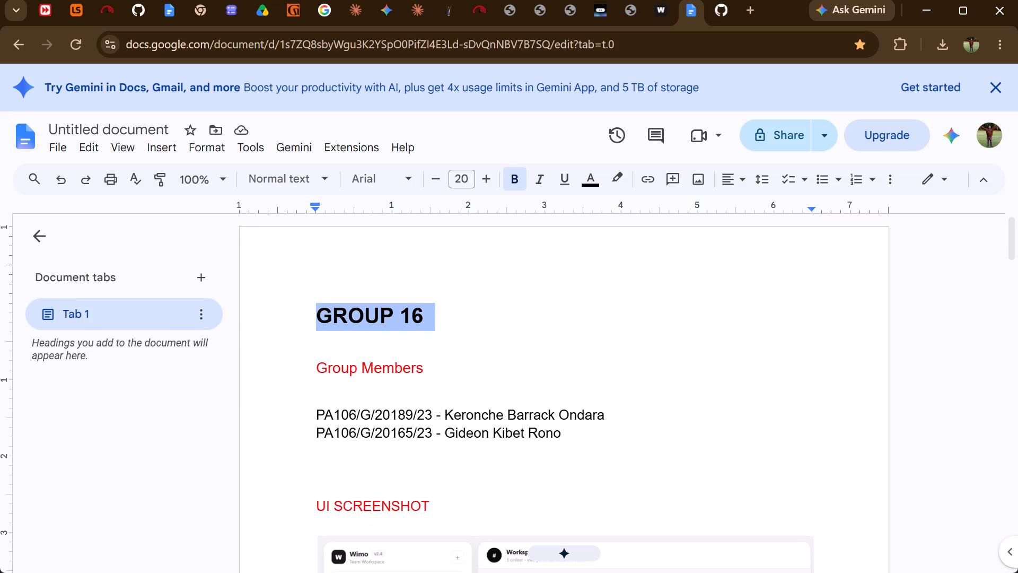
# Rename the untitled document as GROUP 16, reusing the text copied from the selected title line.
pyautogui.hotkey('ctrl', 'c')
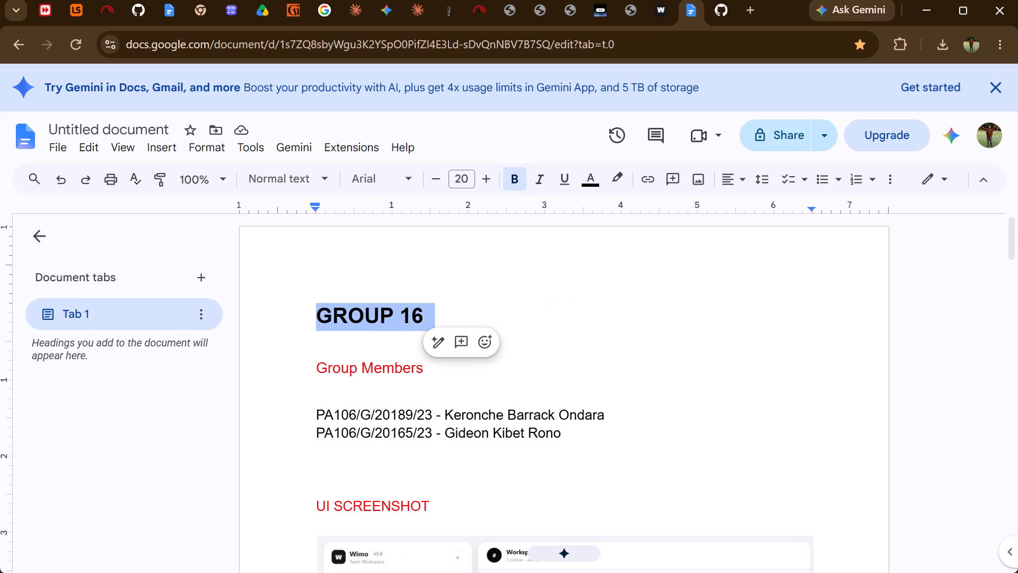
pyautogui.doubleClick(99, 131)
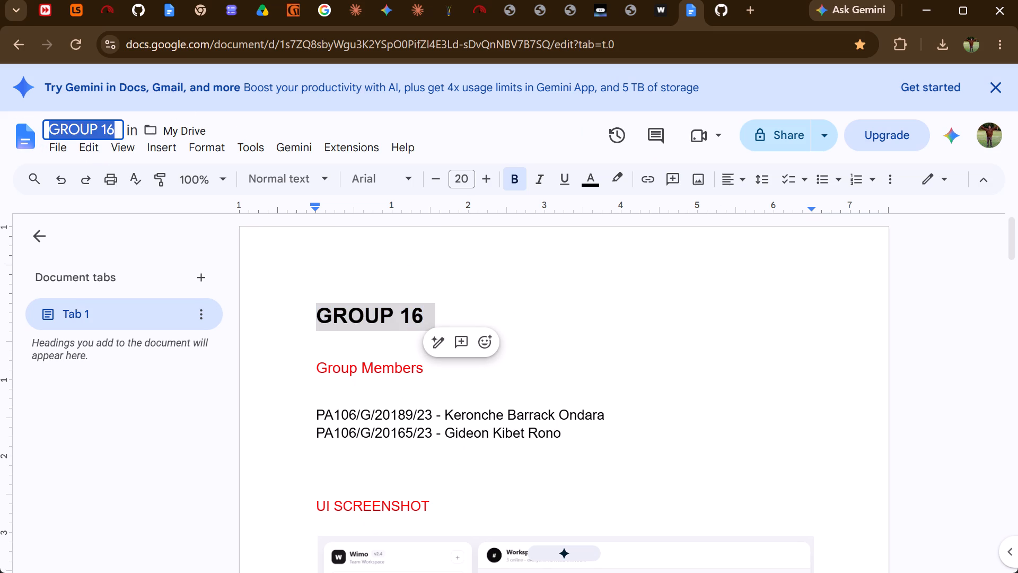
pyautogui.click(682, 332)
# Download the renamed GROUP 16 document as a PDF file.
pyautogui.scroll(-2, 682, 332)
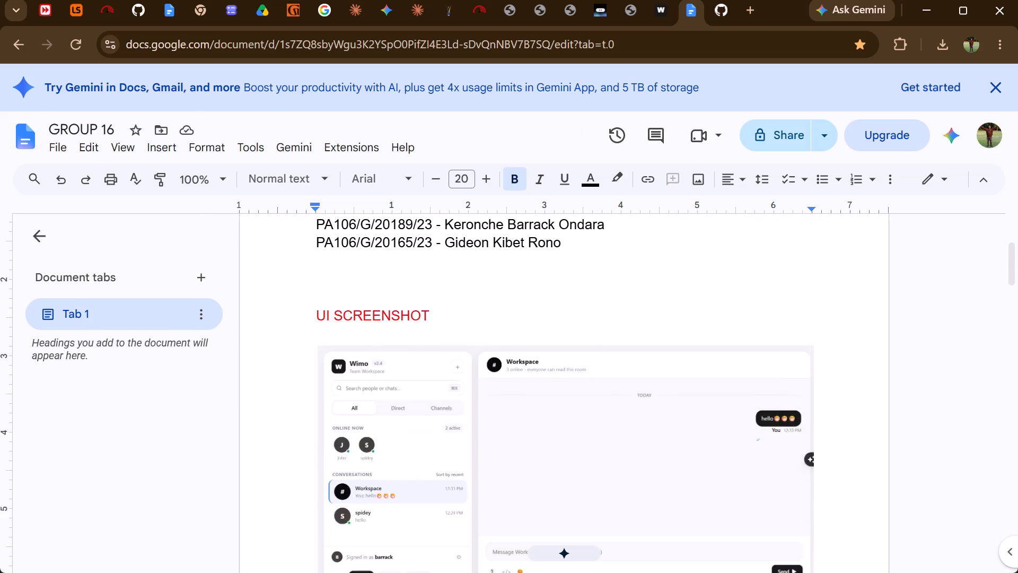
pyautogui.scroll(-1, 682, 332)
pyautogui.scroll(4, 682, 332)
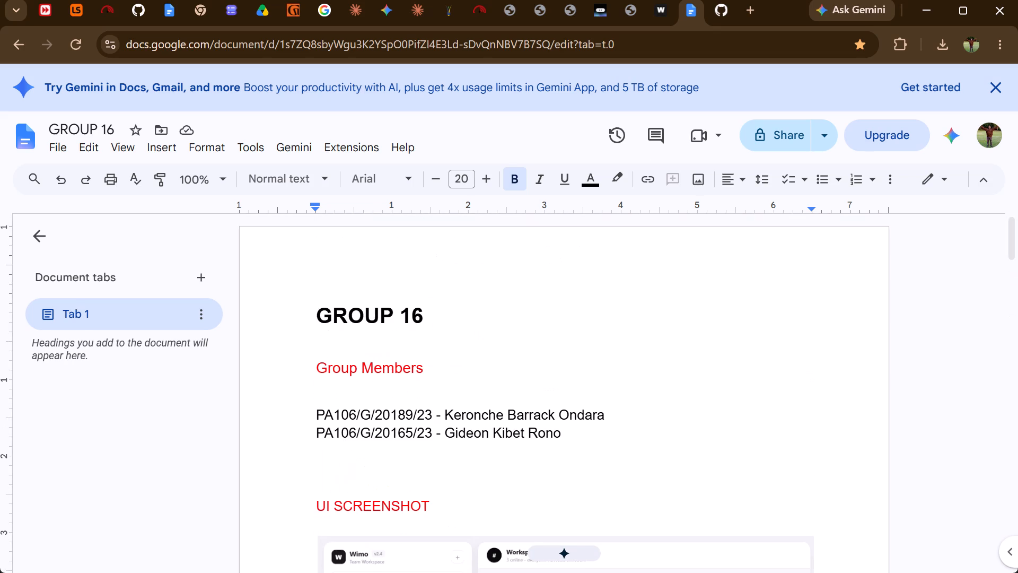
pyautogui.scroll(-2, 682, 332)
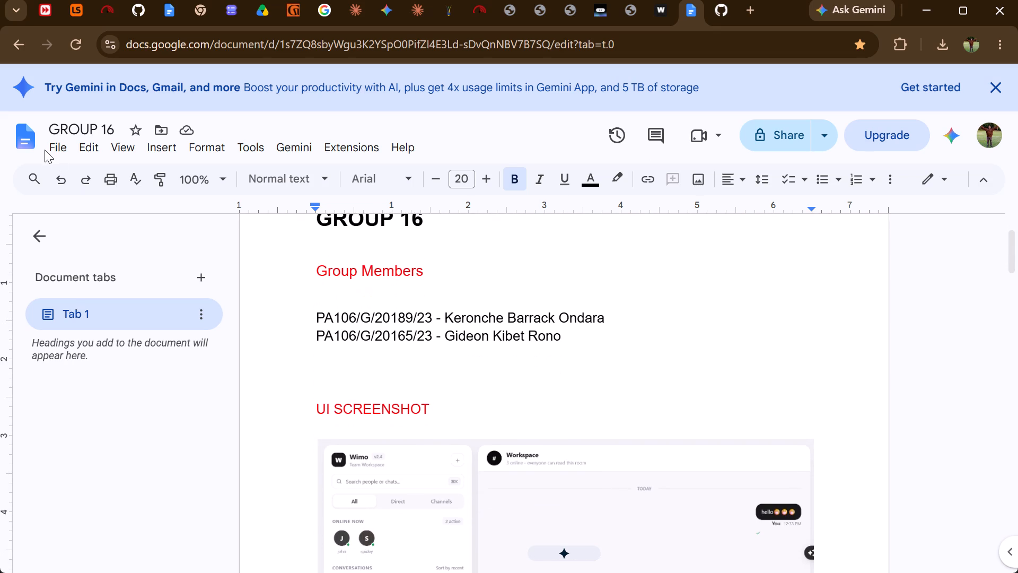
pyautogui.click(56, 149)
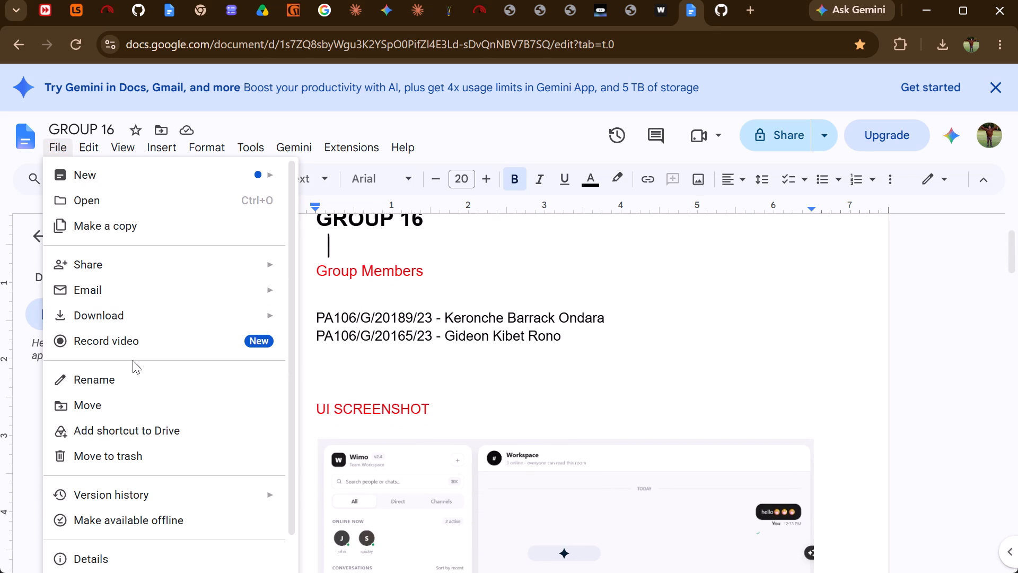
pyautogui.click(319, 343)
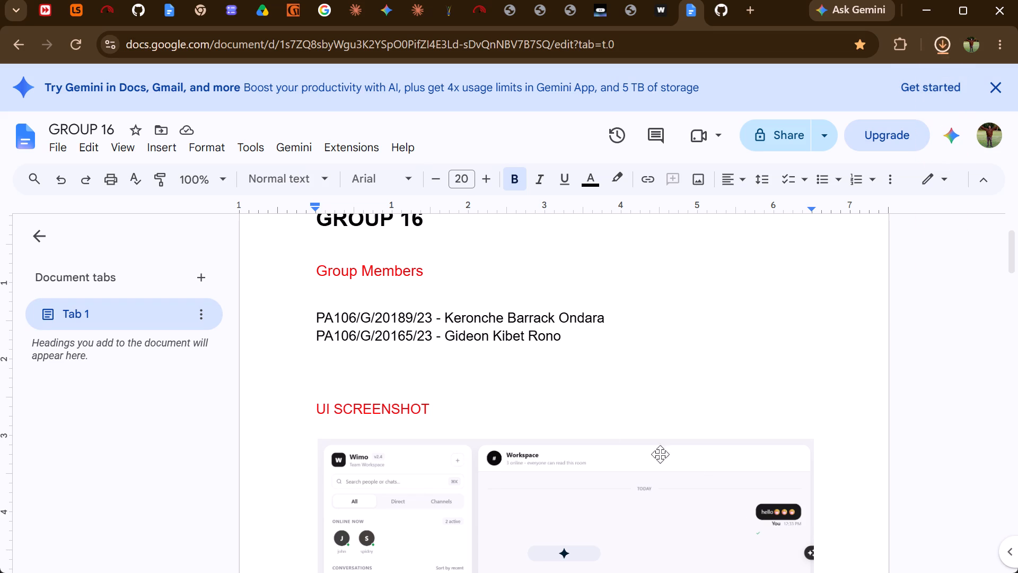